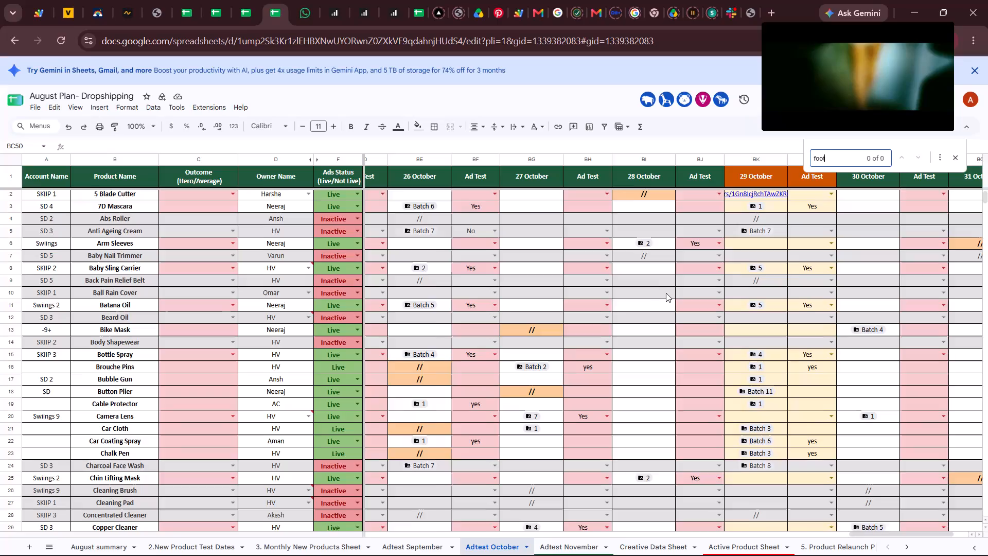
Switch to the Creative Data spreadsheet and copy the folder link of the 10/28/2026 Bottle Spray entry in row 908.
{"action": "scroll", "coordinate": [666, 293], "scroll_direction": "left", "scroll_amount": 4}
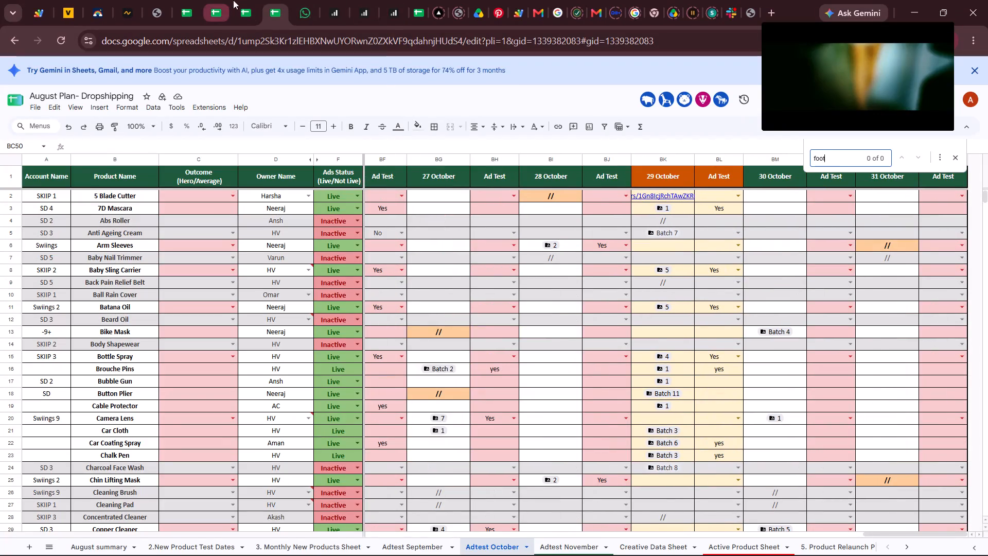
{"action": "left_click", "coordinate": [257, 0]}
{"action": "scroll", "coordinate": [511, 463], "scroll_direction": "down", "scroll_amount": 11}
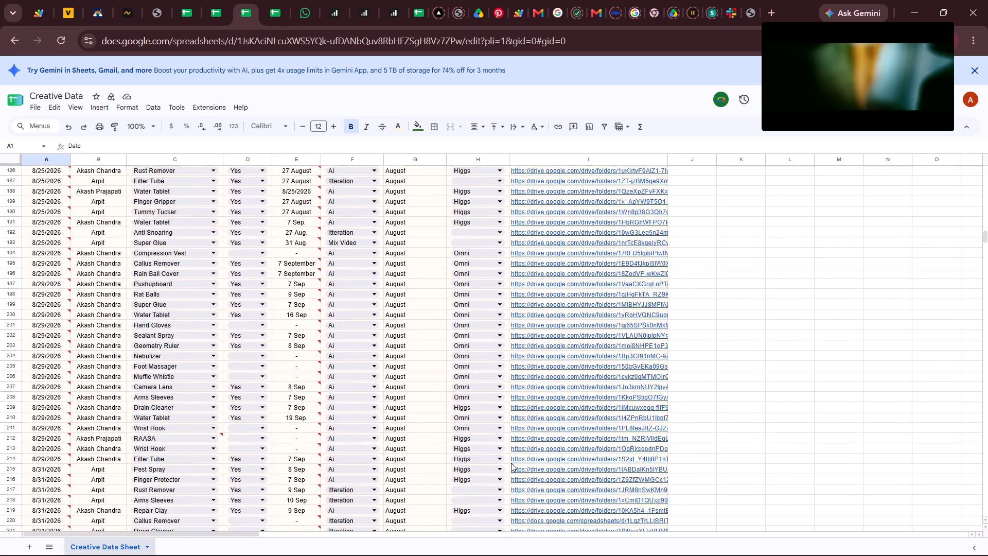
{"action": "scroll", "coordinate": [511, 463], "scroll_direction": "down", "scroll_amount": 16}
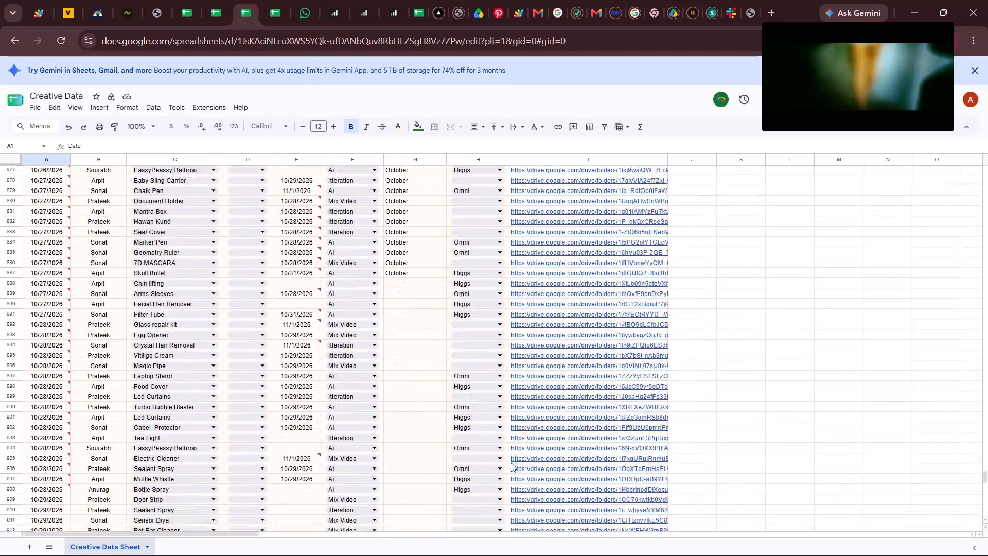
{"action": "scroll", "coordinate": [511, 463], "scroll_direction": "down", "scroll_amount": 4}
{"action": "scroll", "coordinate": [511, 463], "scroll_direction": "up", "scroll_amount": 6}
{"action": "scroll", "coordinate": [511, 463], "scroll_direction": "down", "scroll_amount": 2}
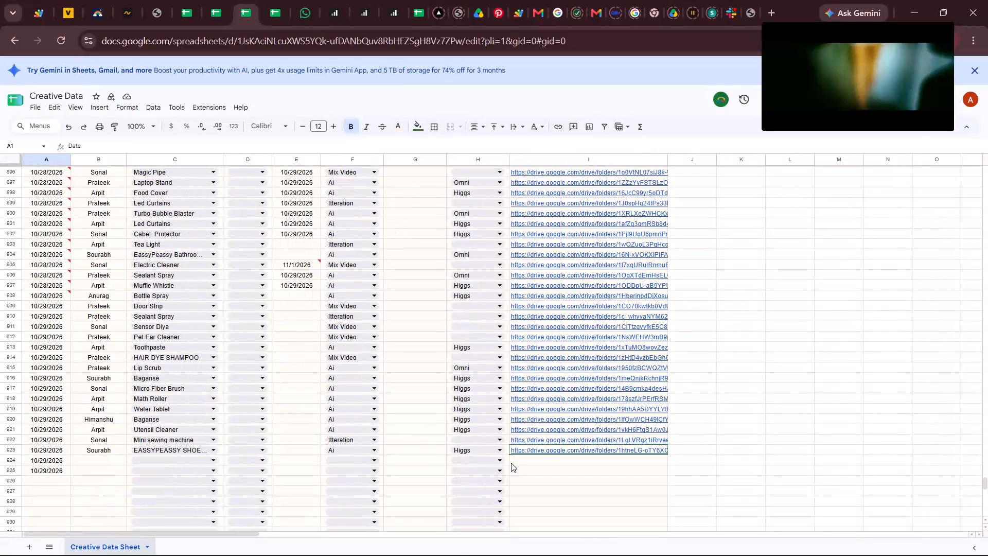
{"action": "left_click", "coordinate": [7, 294]}
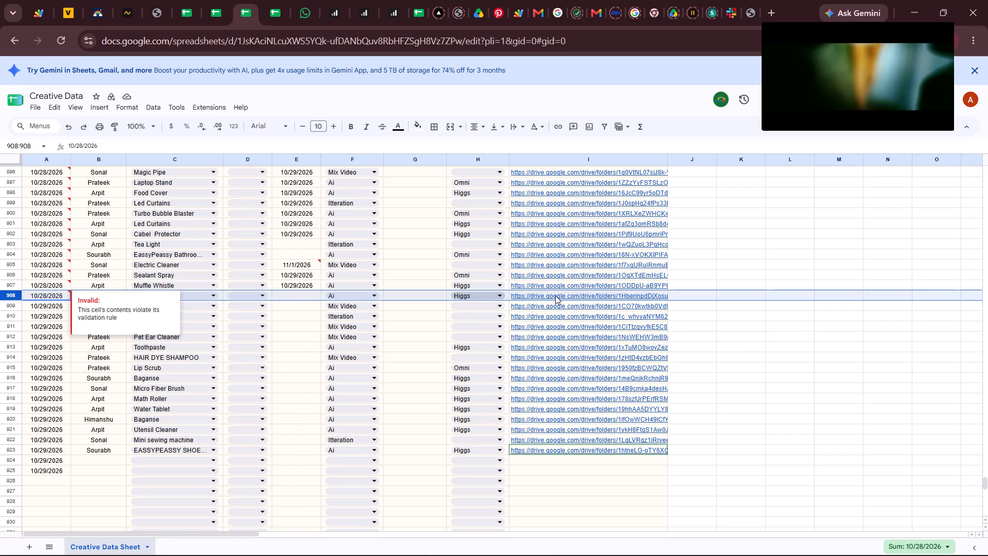
{"action": "left_click", "coordinate": [626, 314]}
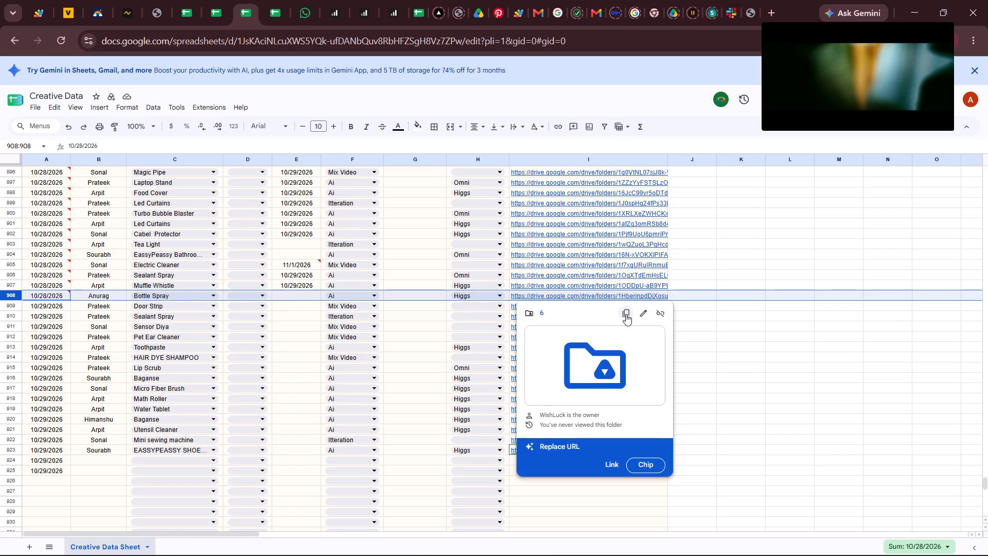
Switch to the August Plan spreadsheet and search the Adtest October sheet for "Bott".
{"action": "left_click", "coordinate": [281, 2]}
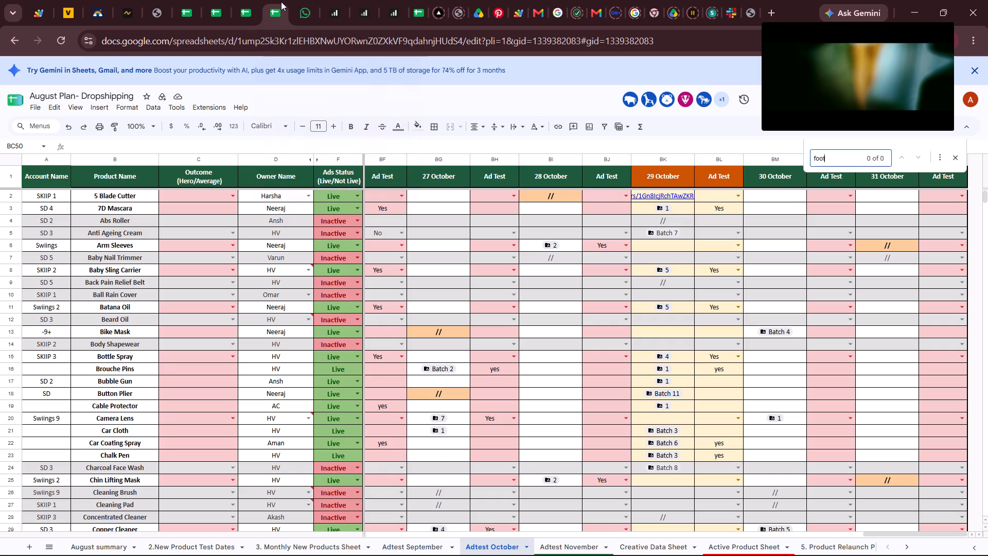
{"action": "left_click_drag", "start_coordinate": [832, 153], "coordinate": [831, 155]}
{"action": "left_click_drag", "start_coordinate": [831, 155], "coordinate": [810, 156]}
{"action": "key", "text": "BackSpace"}
{"action": "type", "text": "Botte"}
{"action": "scroll", "coordinate": [730, 183], "scroll_direction": "down", "scroll_amount": 5}
{"action": "scroll", "coordinate": [730, 183], "scroll_direction": "up", "scroll_amount": 5}
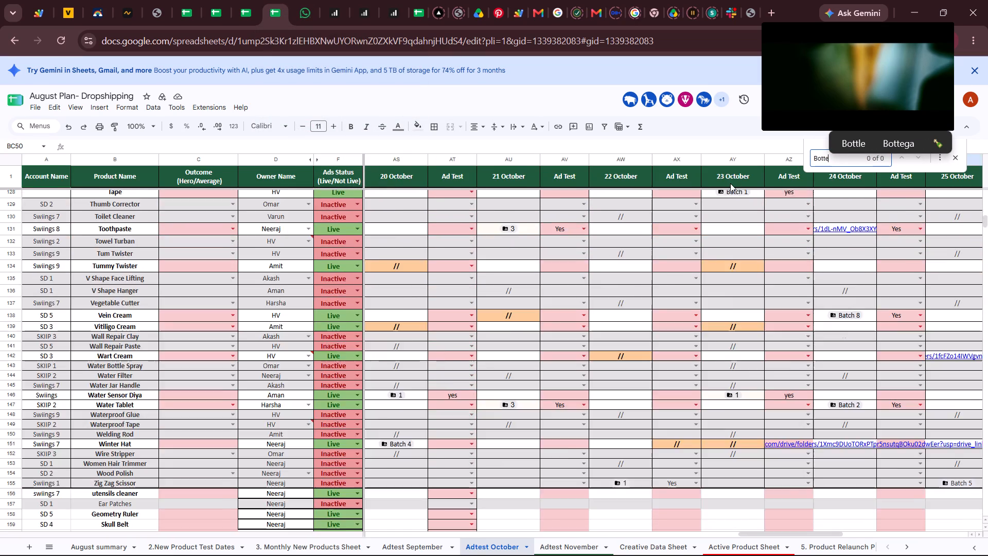
{"action": "scroll", "coordinate": [781, 323], "scroll_direction": "up", "scroll_amount": 3}
{"action": "scroll", "coordinate": [781, 323], "scroll_direction": "down", "scroll_amount": 6}
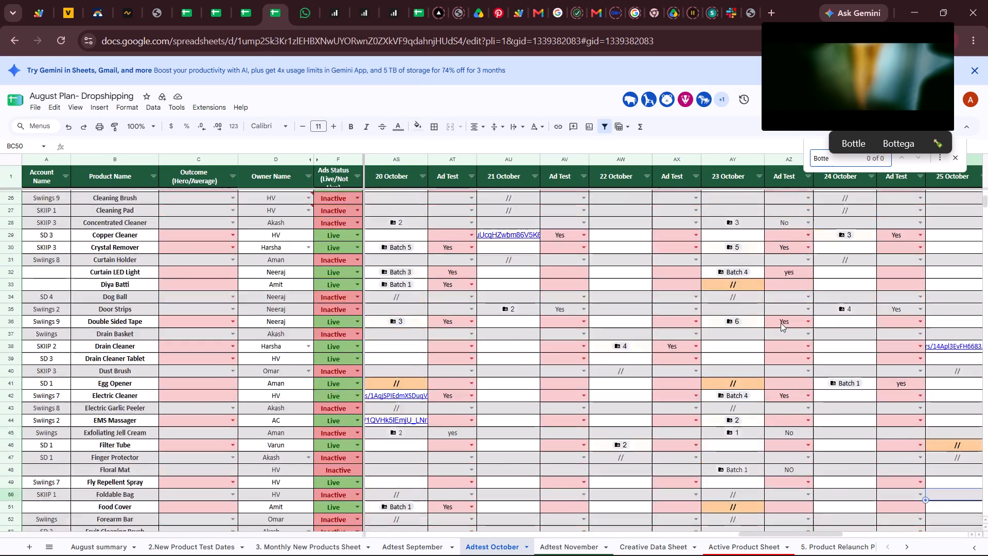
{"action": "scroll", "coordinate": [781, 323], "scroll_direction": "down", "scroll_amount": 6}
{"action": "key", "text": "BackSpace"}
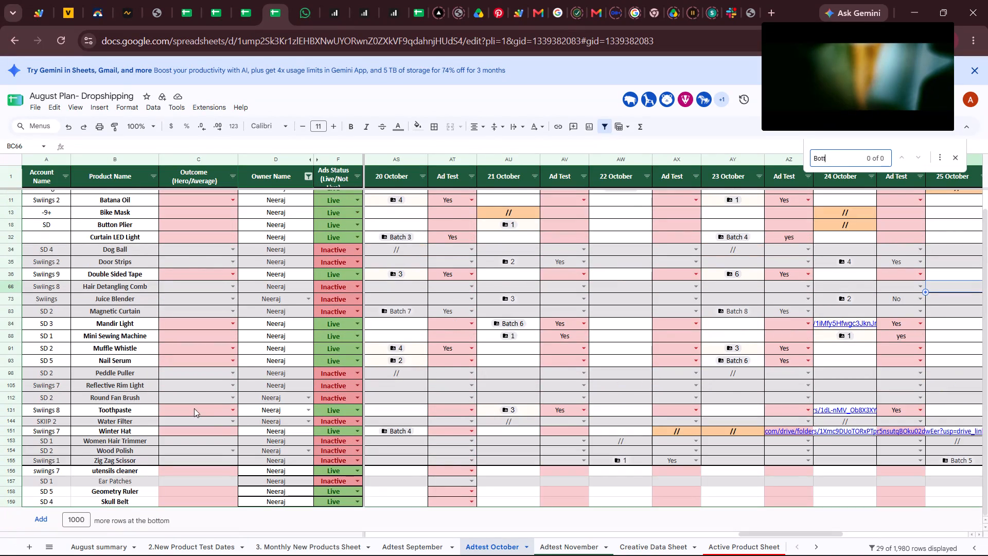
{"action": "scroll", "coordinate": [194, 408], "scroll_direction": "up", "scroll_amount": 5}
{"action": "scroll", "coordinate": [194, 408], "scroll_direction": "down", "scroll_amount": 8}
{"action": "scroll", "coordinate": [194, 408], "scroll_direction": "up", "scroll_amount": 6}
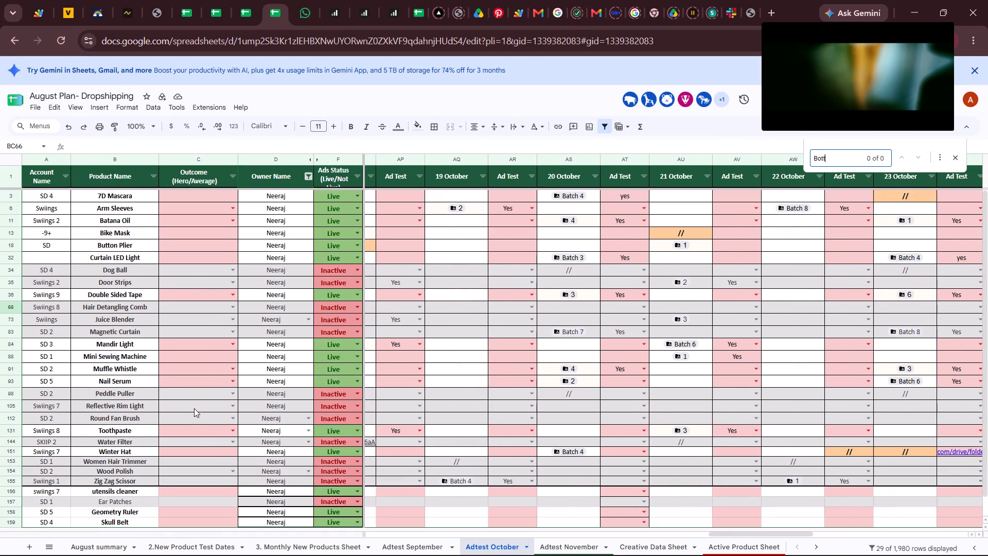
Remove the filter from the Adtest October sheet and return to the "Bott" search.
{"action": "left_click", "coordinate": [609, 124]}
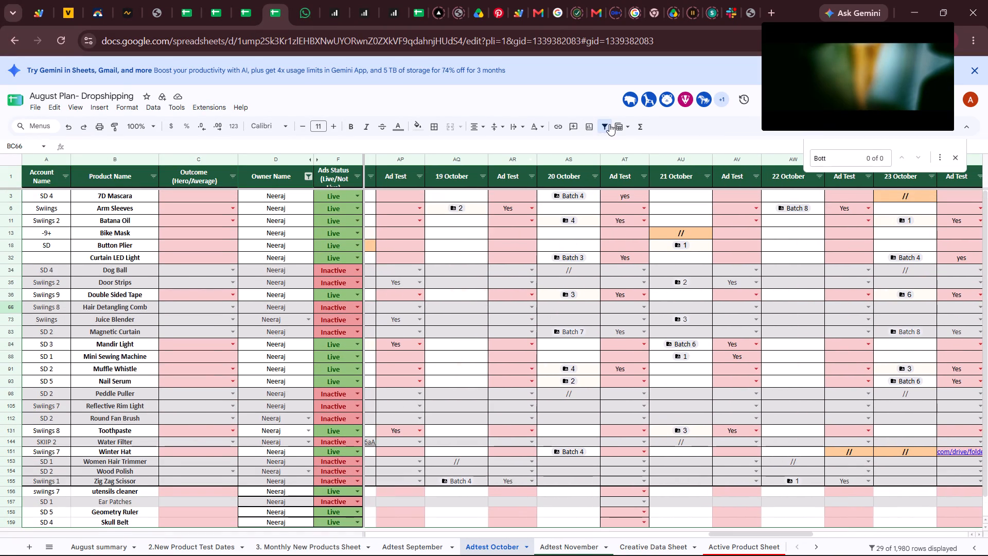
{"action": "left_click", "coordinate": [839, 159]}
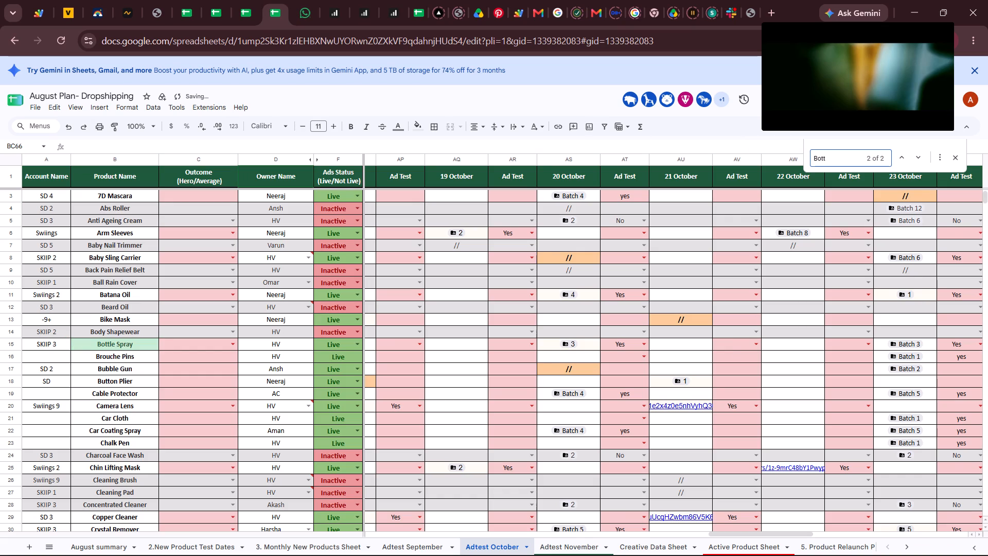
Examine the Bottle Spray row in Adtest October, including the contents of its 29 October folder.
{"action": "left_click", "coordinate": [15, 342]}
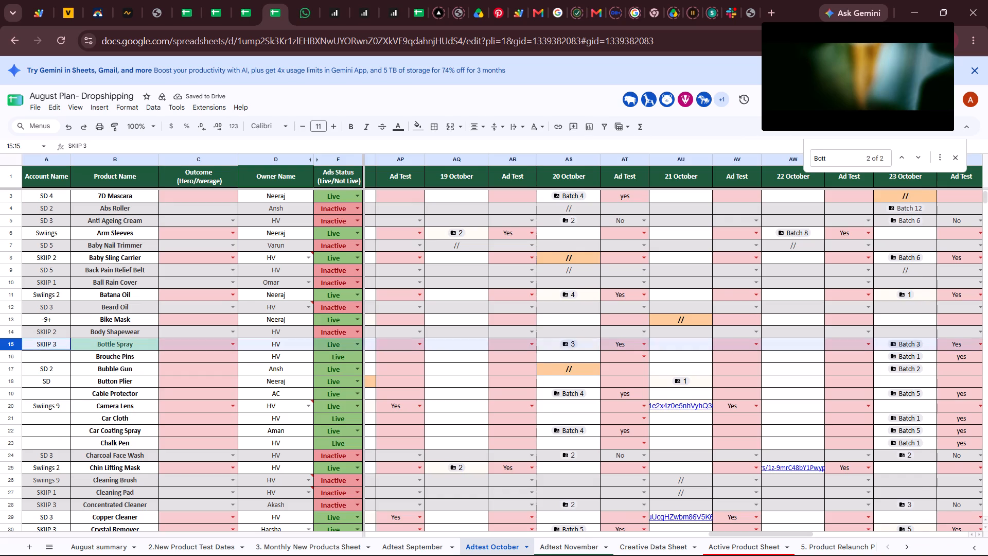
{"action": "scroll", "coordinate": [452, 341], "scroll_direction": "left", "scroll_amount": 2}
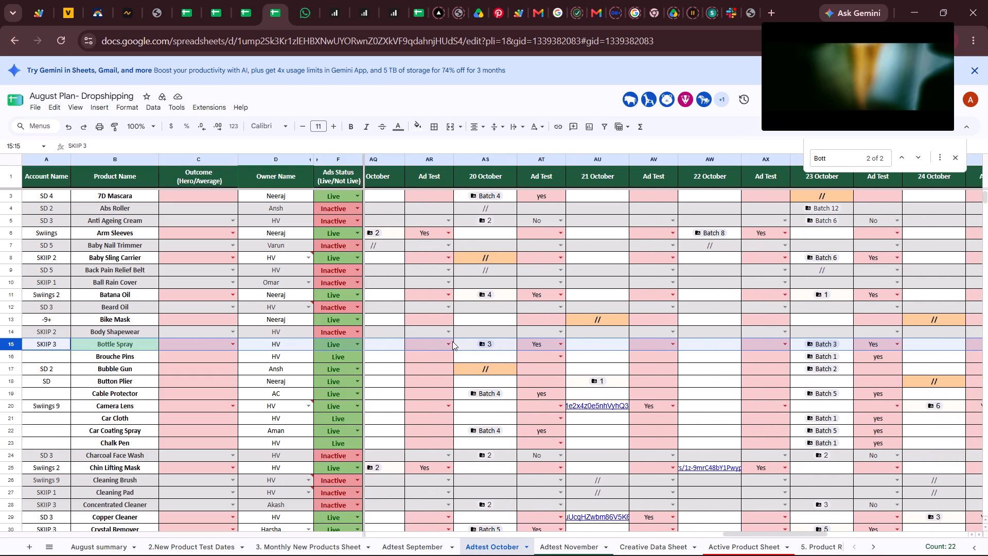
{"action": "scroll", "coordinate": [452, 341], "scroll_direction": "left", "scroll_amount": 7}
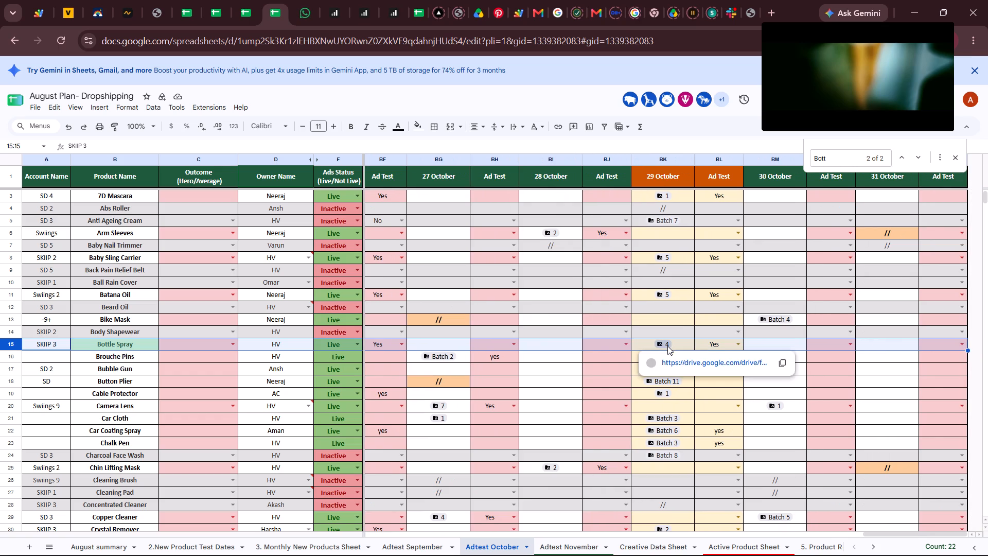
{"action": "left_click", "coordinate": [673, 398]}
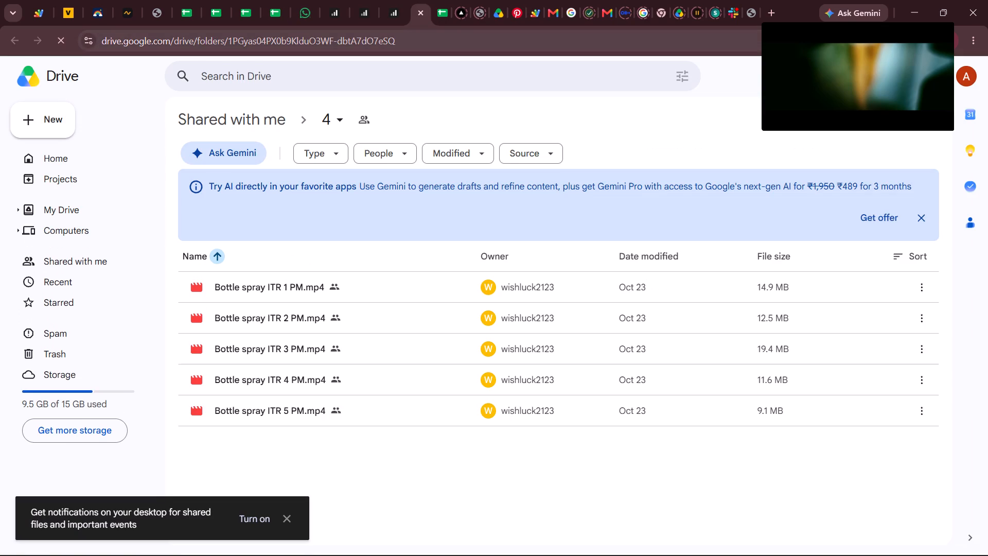
{"action": "left_click", "coordinate": [417, 9]}
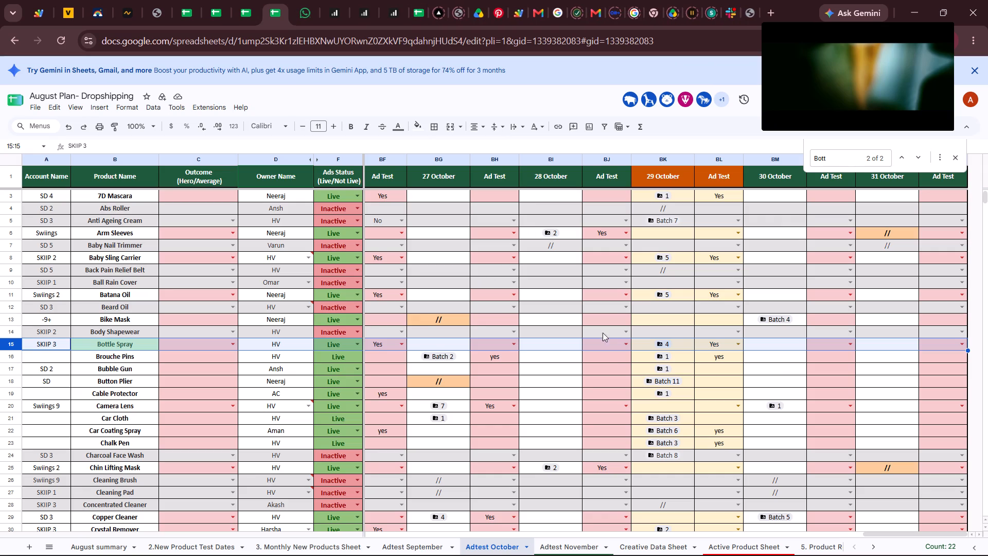
{"action": "scroll", "coordinate": [612, 358], "scroll_direction": "left", "scroll_amount": 3}
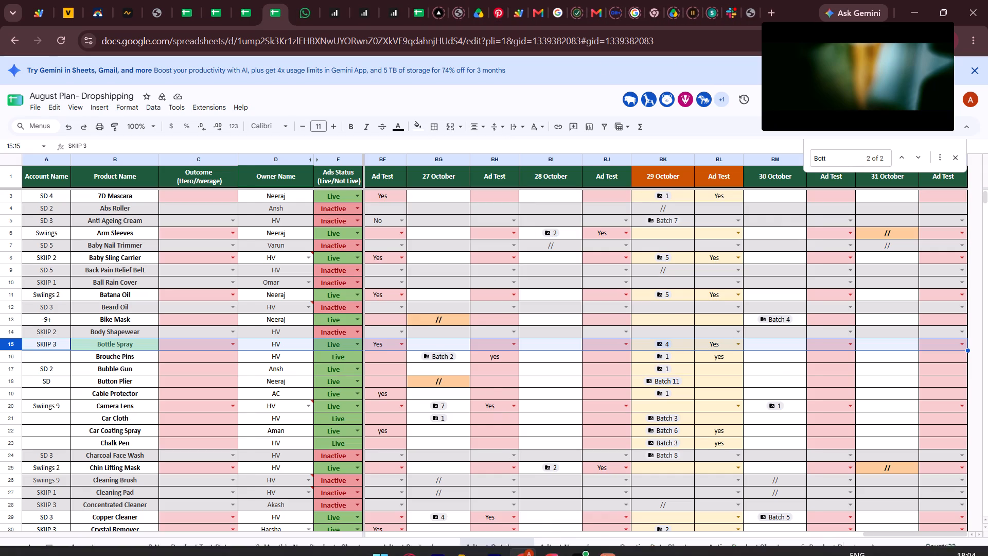
In the Adtest November sheet, paste the copied folder link as a chip into Bottle Spray's 1 November cell.
{"action": "left_click", "coordinate": [558, 544]}
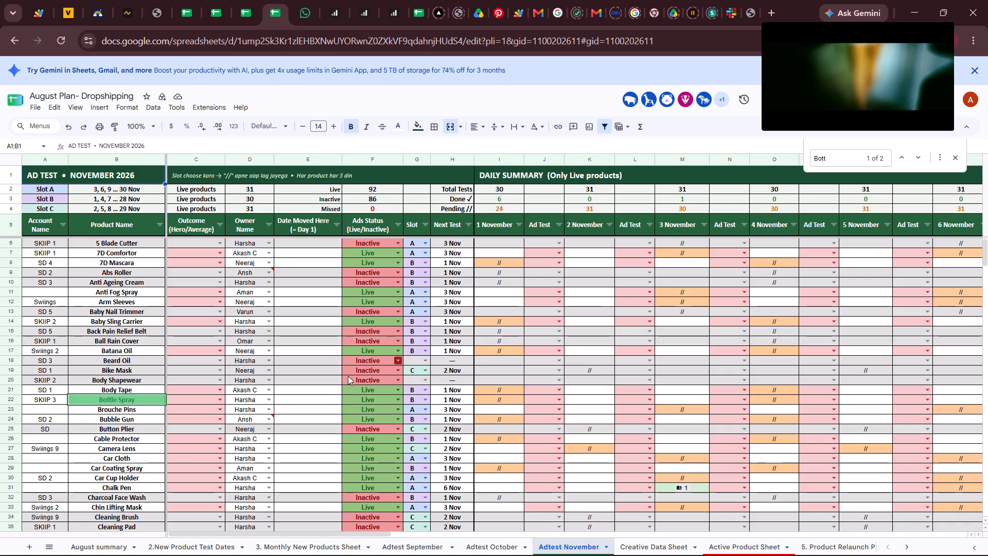
{"action": "left_click", "coordinate": [12, 397]}
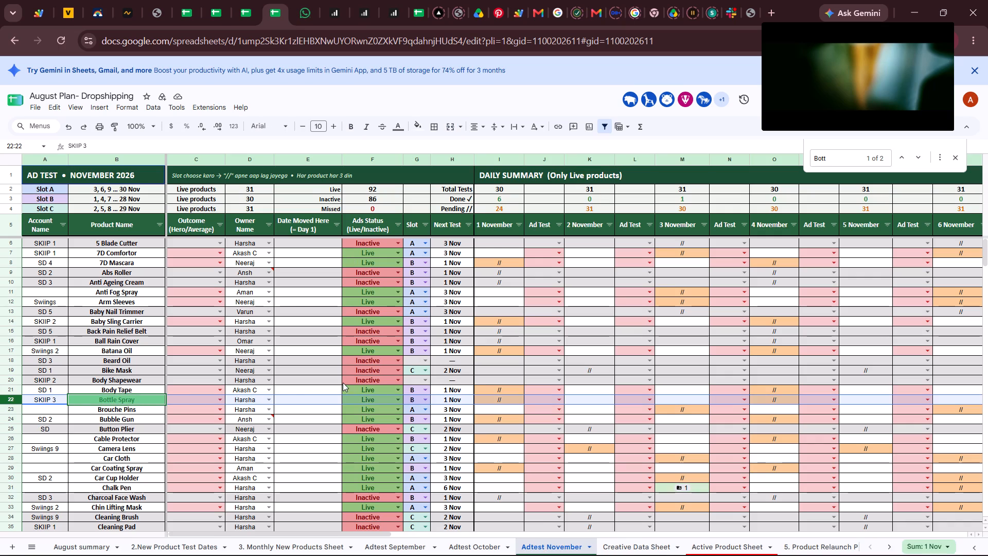
{"action": "triple_click", "coordinate": [516, 401]}
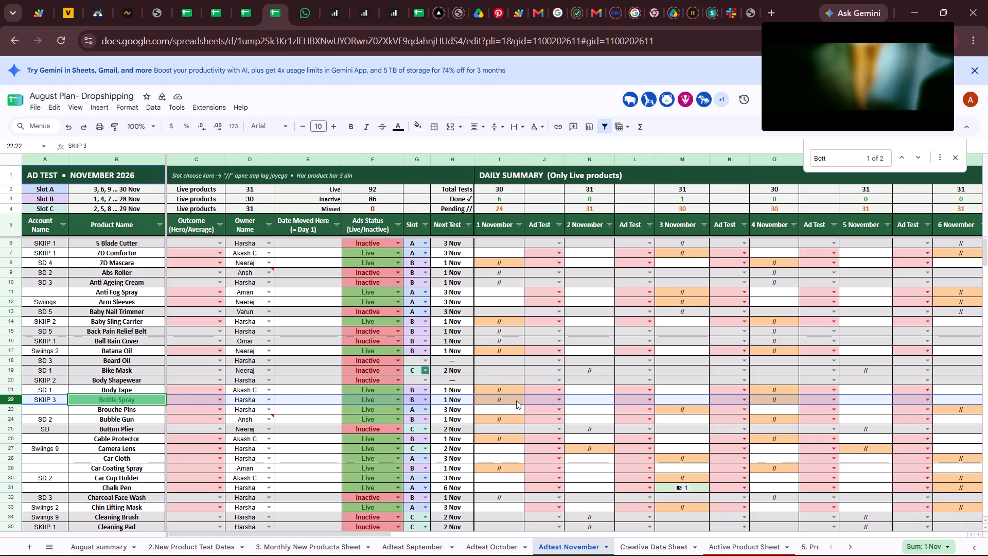
{"action": "left_click", "coordinate": [519, 357]}
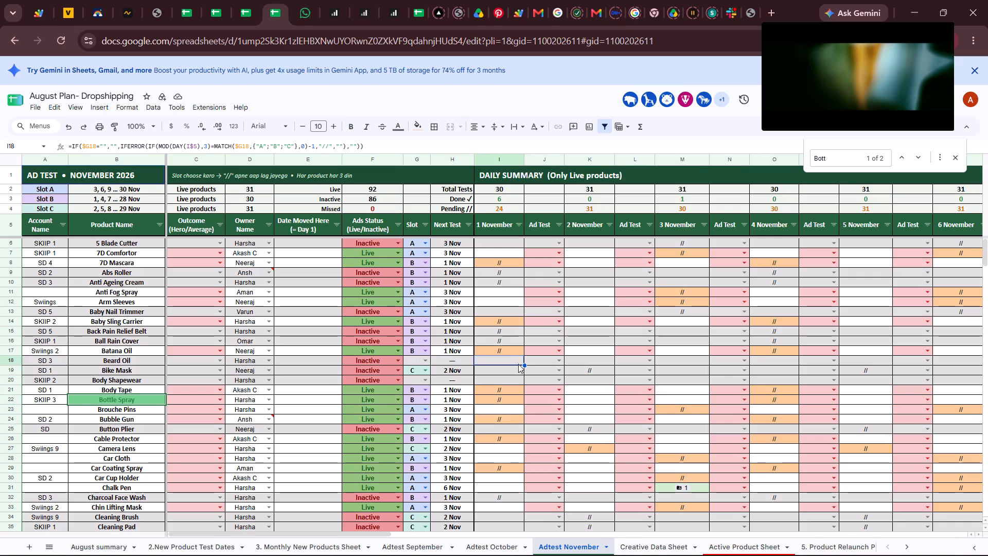
{"action": "left_click", "coordinate": [507, 398]}
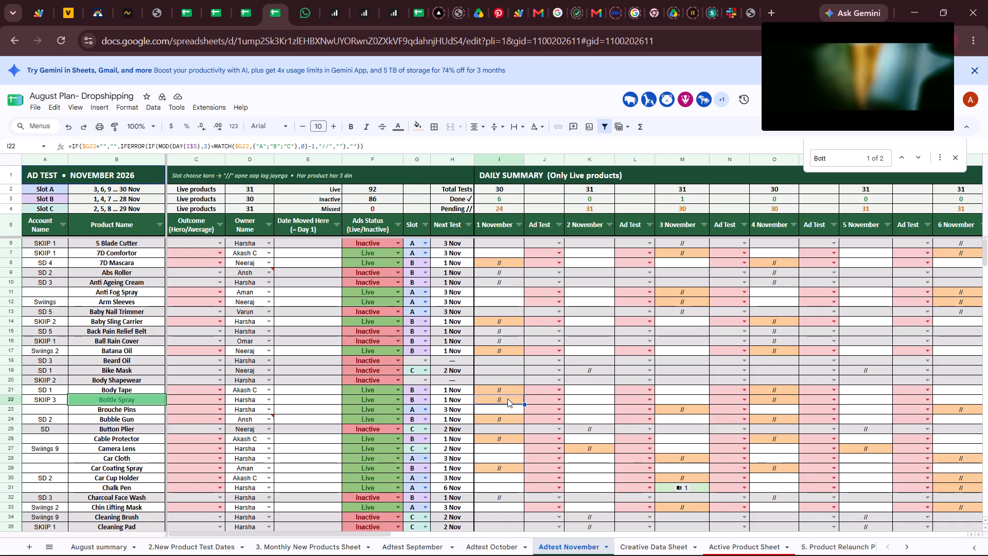
{"action": "key", "text": "ctrl+v"}
{"action": "key", "text": "Tab"}
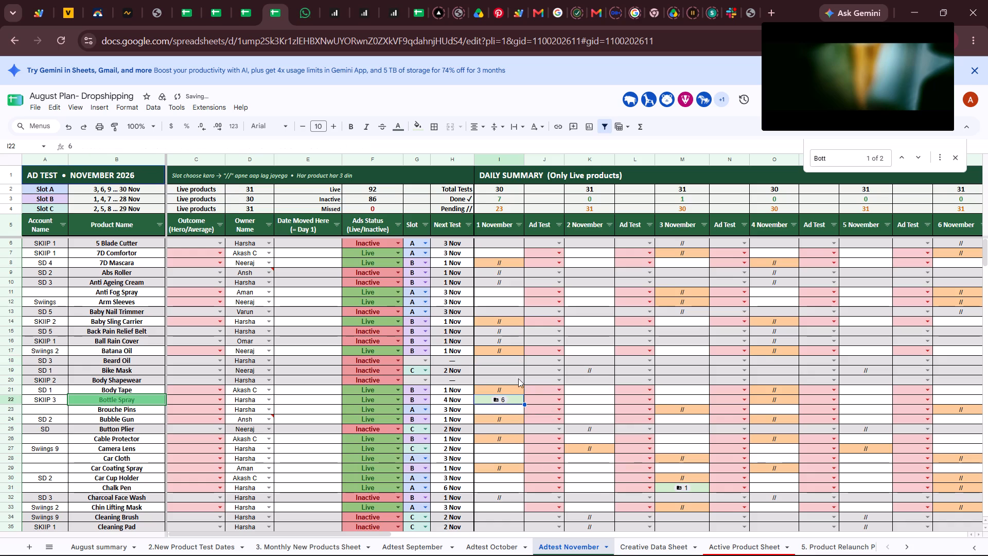
{"action": "left_click", "coordinate": [561, 307]}
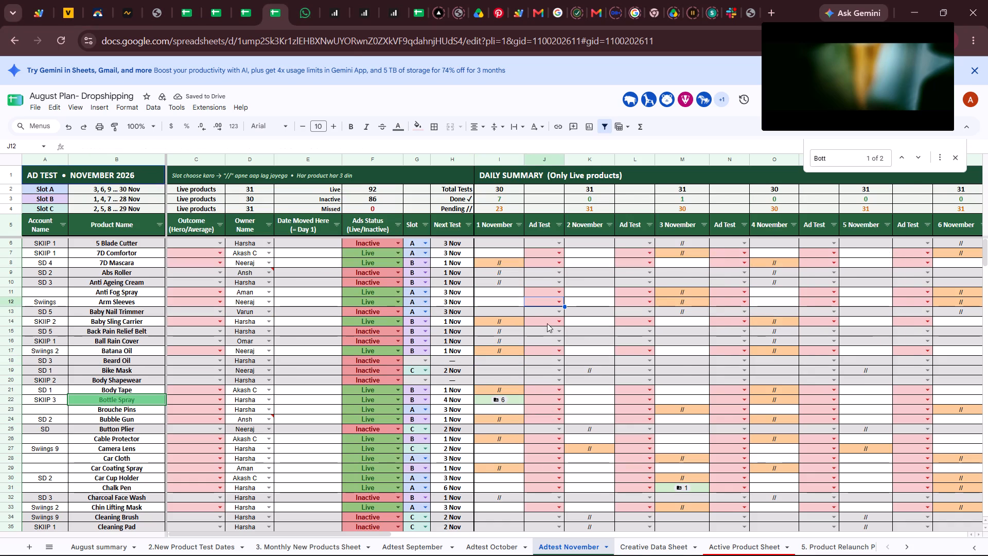
In the Creative Data spreadsheet, set the column E date of the Bottle Spray entry in row 908 to 11/1/2026.
{"action": "left_click", "coordinate": [257, 1]}
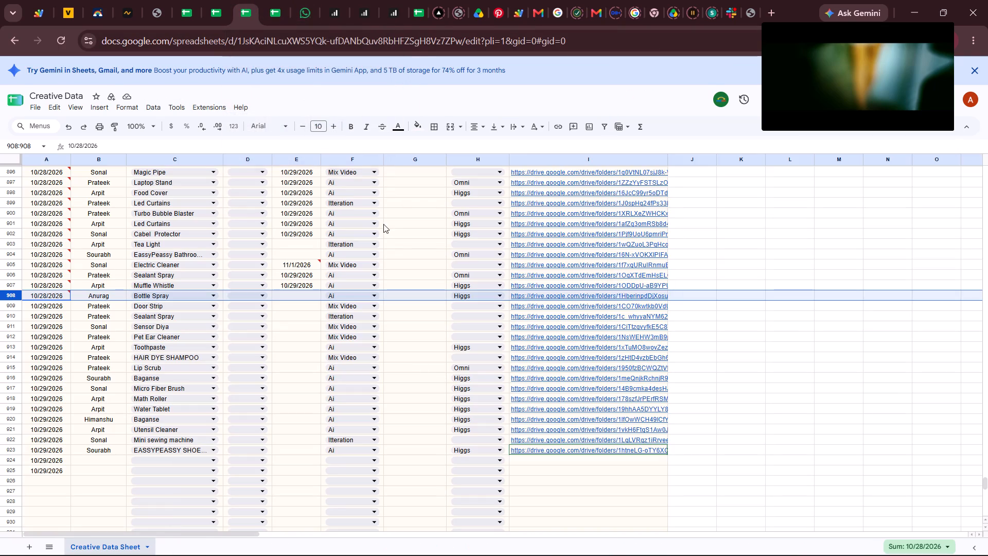
{"action": "double_click", "coordinate": [301, 291]}
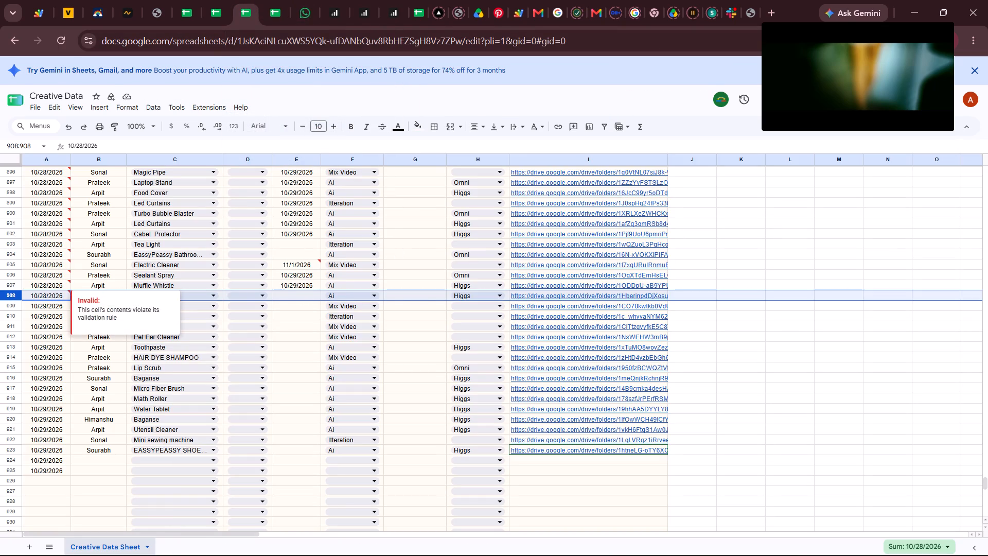
{"action": "double_click", "coordinate": [301, 298]}
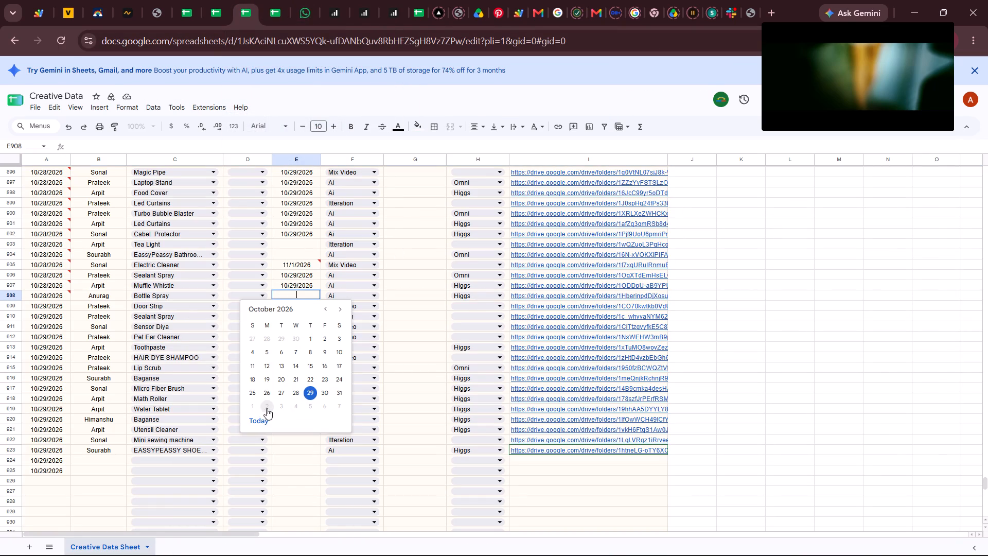
{"action": "left_click", "coordinate": [250, 410]}
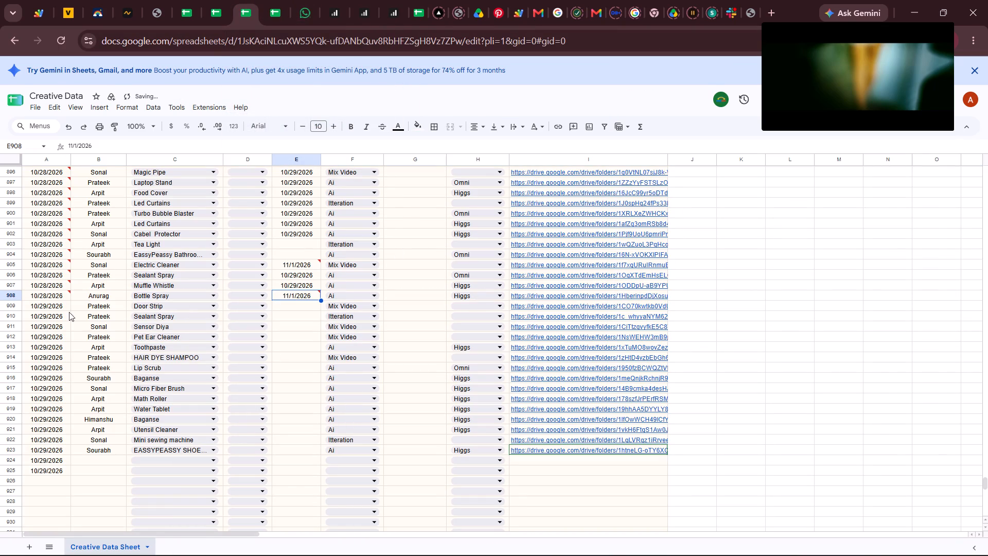
Copy the folder link of the 10/29/2026 Door Strip entry in row 909.
{"action": "left_click", "coordinate": [14, 304]}
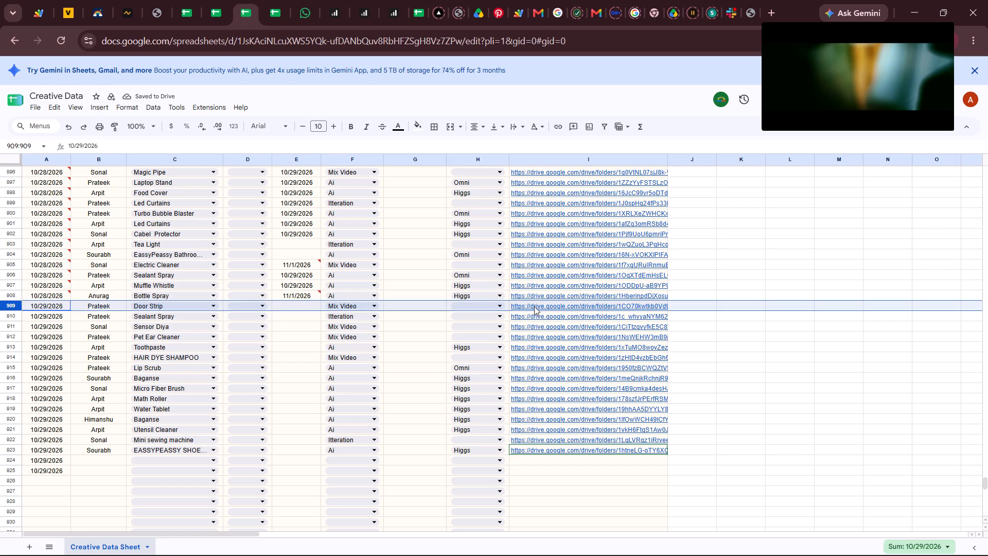
{"action": "left_click", "coordinate": [630, 319]}
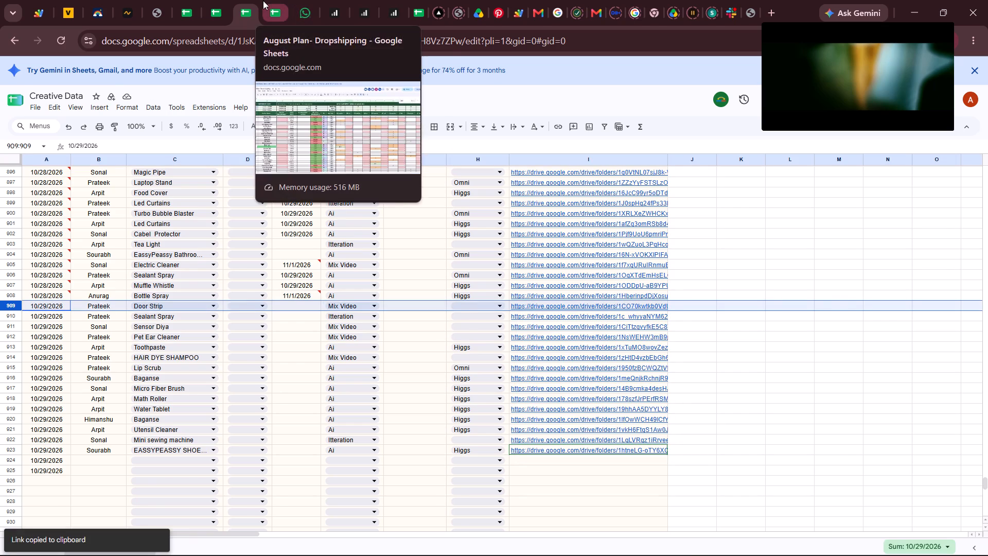
In the August Plan spreadsheet's Adtest October sheet, search for "door" to locate the Door Strips row.
{"action": "left_click", "coordinate": [263, 1]}
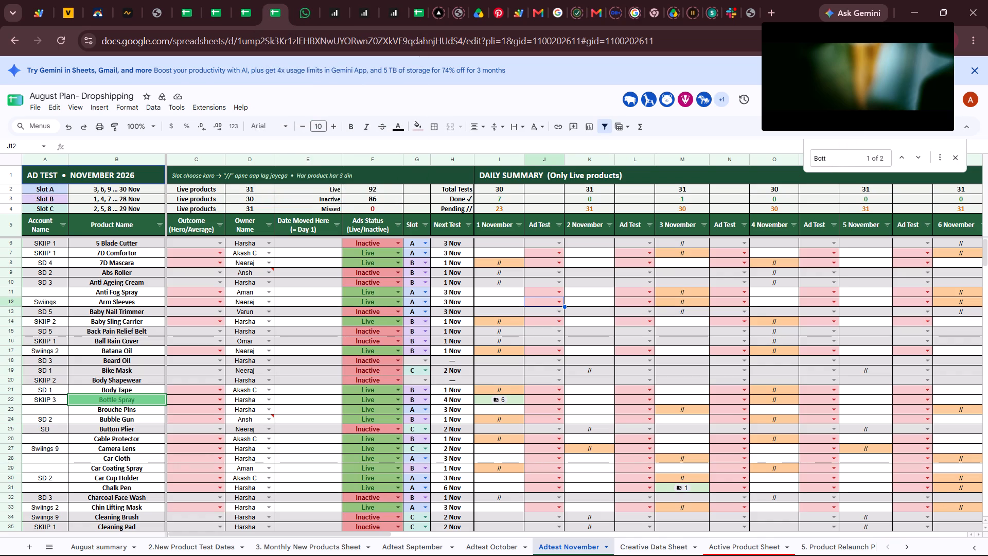
{"action": "left_click", "coordinate": [498, 551]}
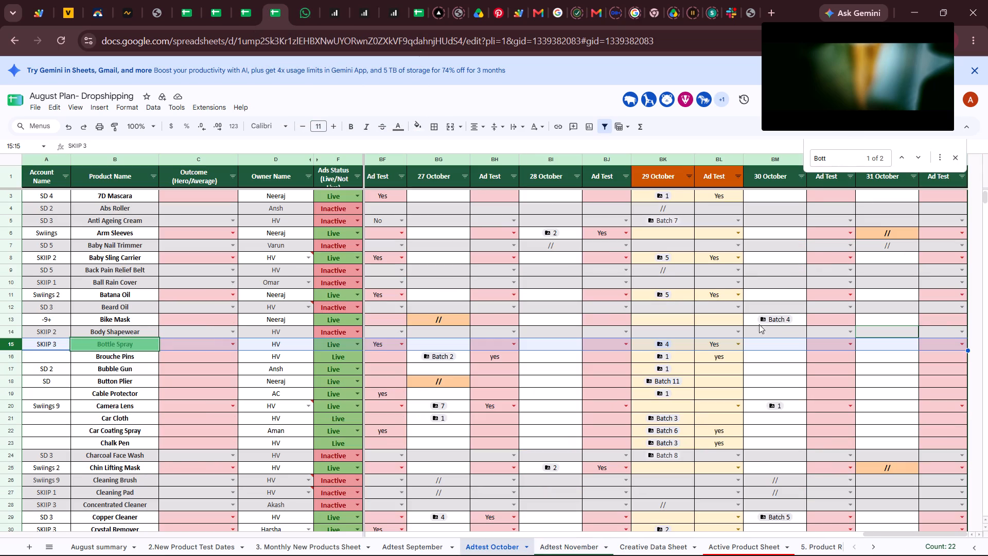
{"action": "left_click_drag", "start_coordinate": [828, 159], "coordinate": [799, 155]}
{"action": "key", "text": "BackSpace"}
{"action": "type", "text": "door"}
{"action": "scroll", "coordinate": [743, 201], "scroll_direction": "down", "scroll_amount": 1}
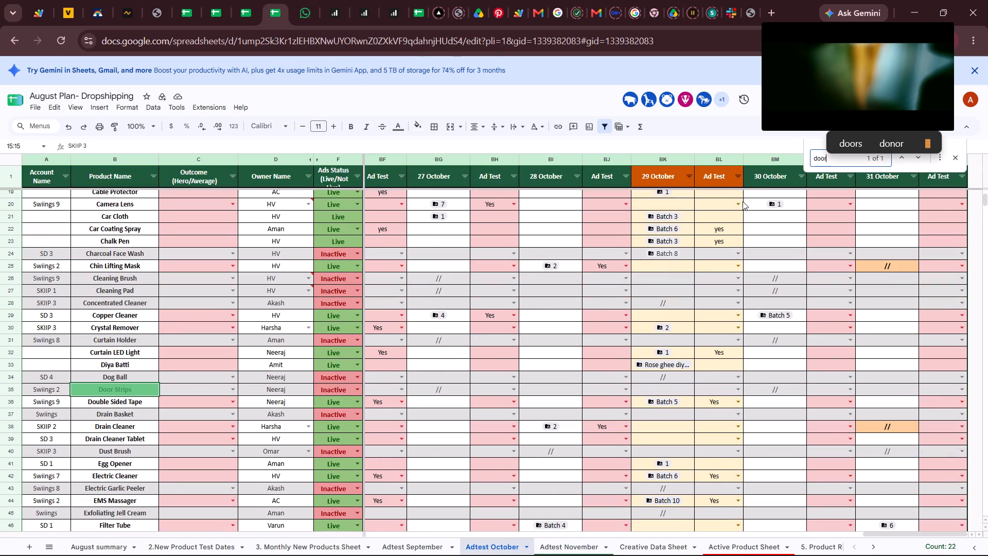
{"action": "scroll", "coordinate": [743, 201], "scroll_direction": "down", "scroll_amount": 1}
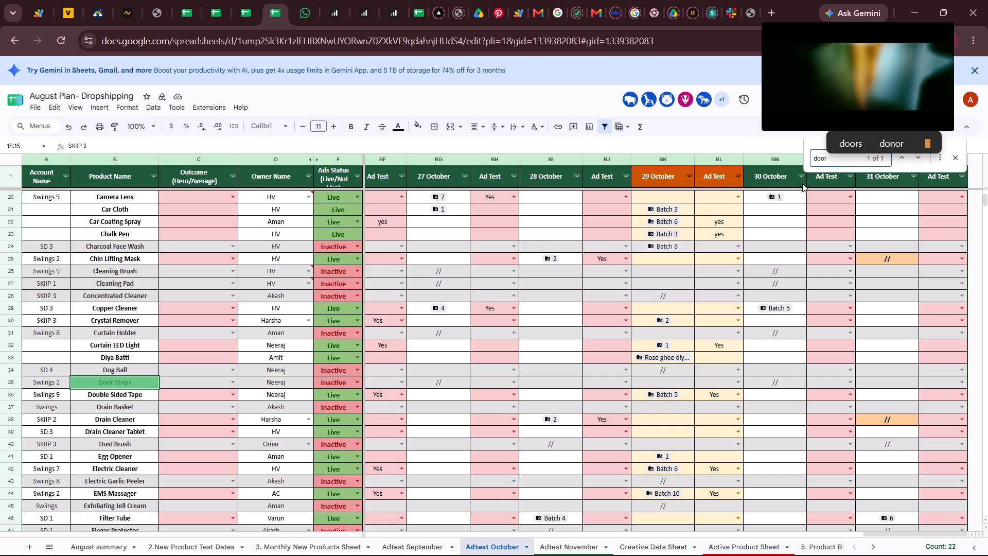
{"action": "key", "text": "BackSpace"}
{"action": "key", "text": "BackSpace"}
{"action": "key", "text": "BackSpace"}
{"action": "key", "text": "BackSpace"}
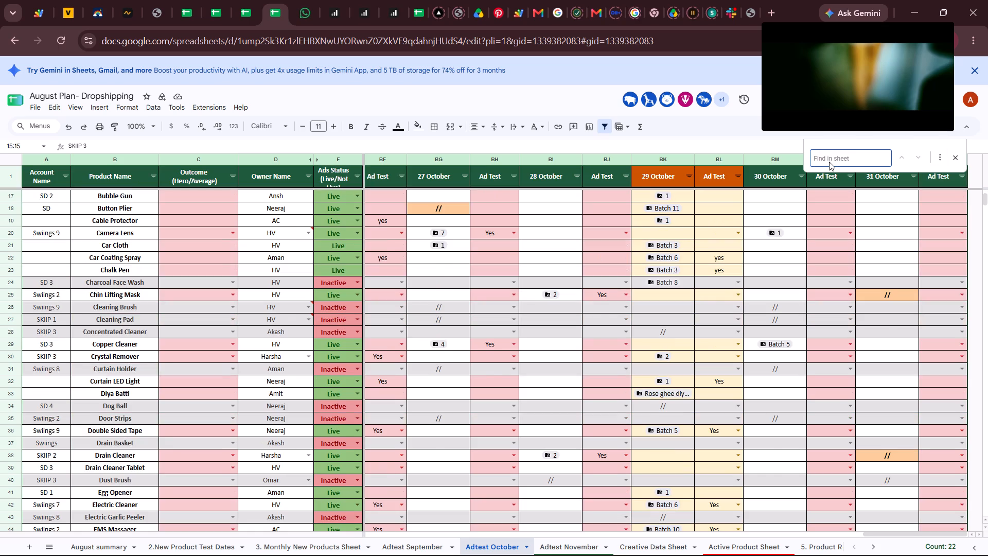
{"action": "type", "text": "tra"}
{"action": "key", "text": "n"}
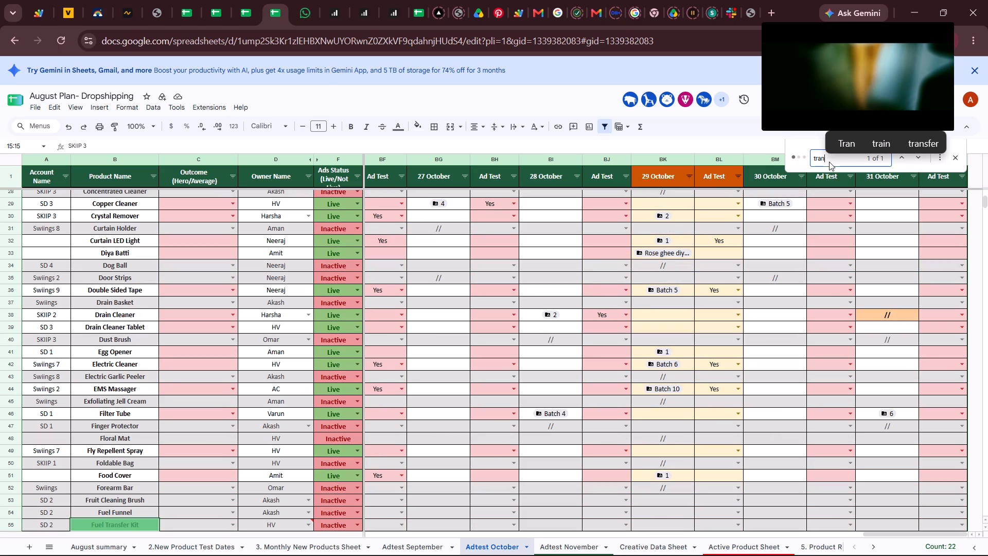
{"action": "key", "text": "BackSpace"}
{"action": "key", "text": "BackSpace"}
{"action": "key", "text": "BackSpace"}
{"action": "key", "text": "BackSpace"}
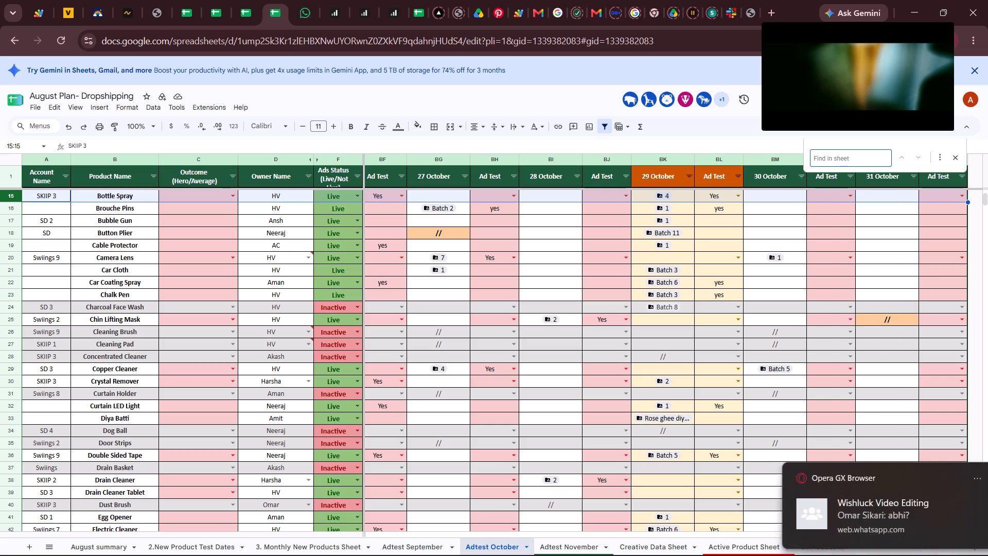
Find the Door Strips row in Adtest October and set its Ads Status to Live.
{"action": "type", "text": "doo"}
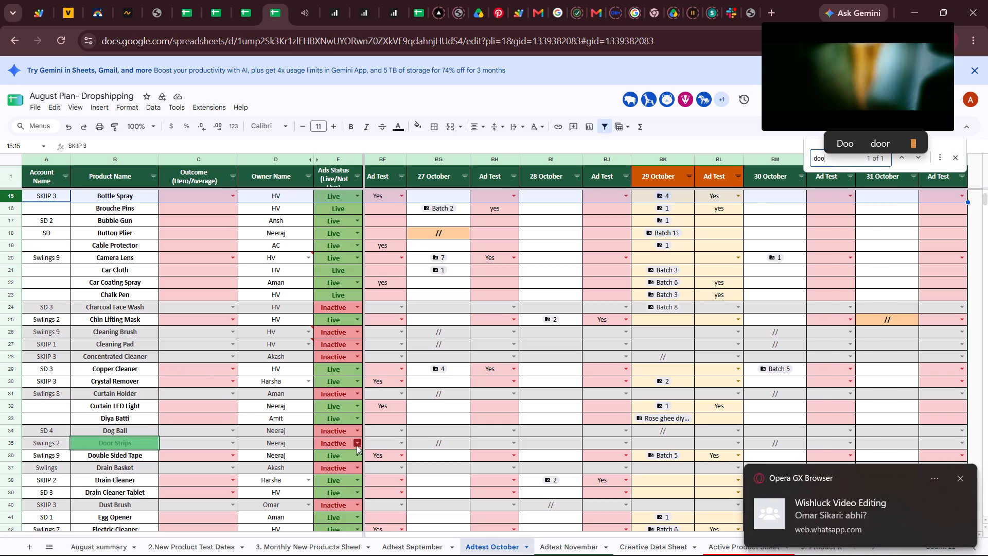
{"action": "left_click", "coordinate": [357, 445]}
{"action": "left_click", "coordinate": [342, 466]}
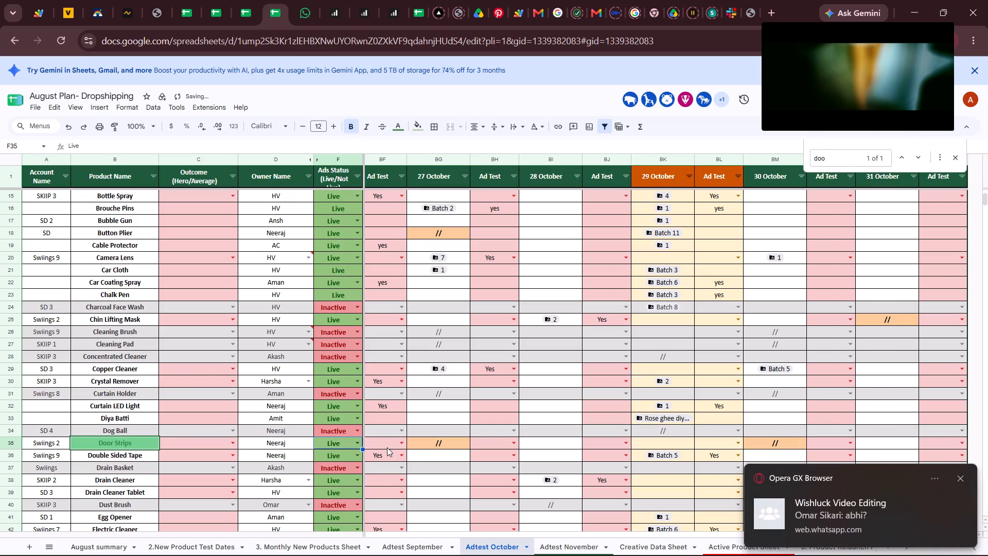
Replace the Door Strips row's 30 October entry with the copied Drive folder link, converted to a folder chip.
{"action": "scroll", "coordinate": [392, 448], "scroll_direction": "left", "scroll_amount": 12}
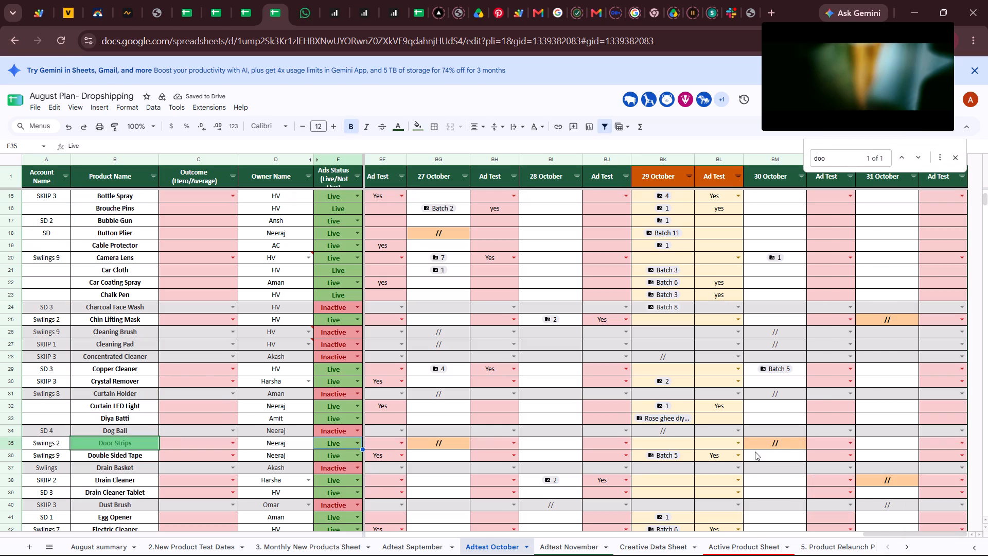
{"action": "triple_click", "coordinate": [782, 439]}
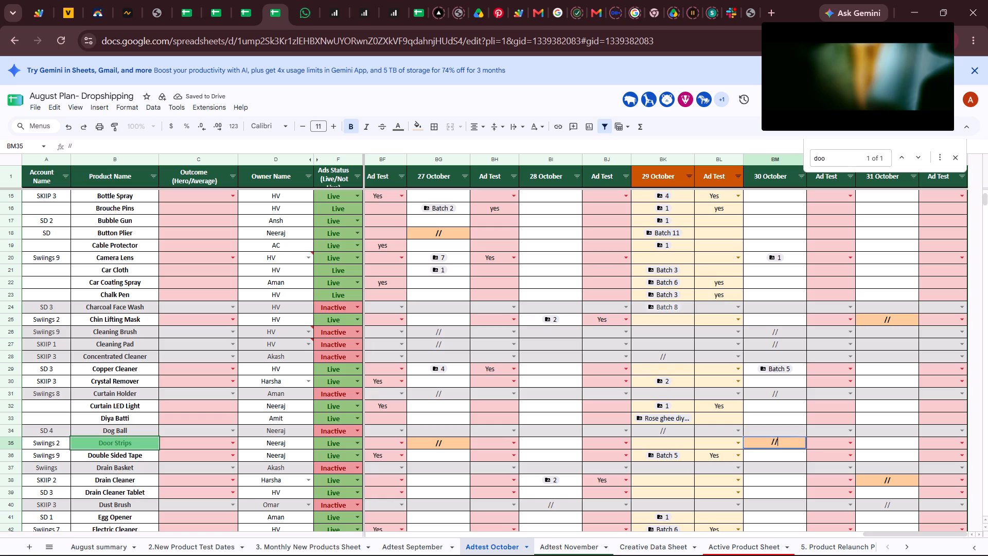
{"action": "key", "text": "ctrl+v"}
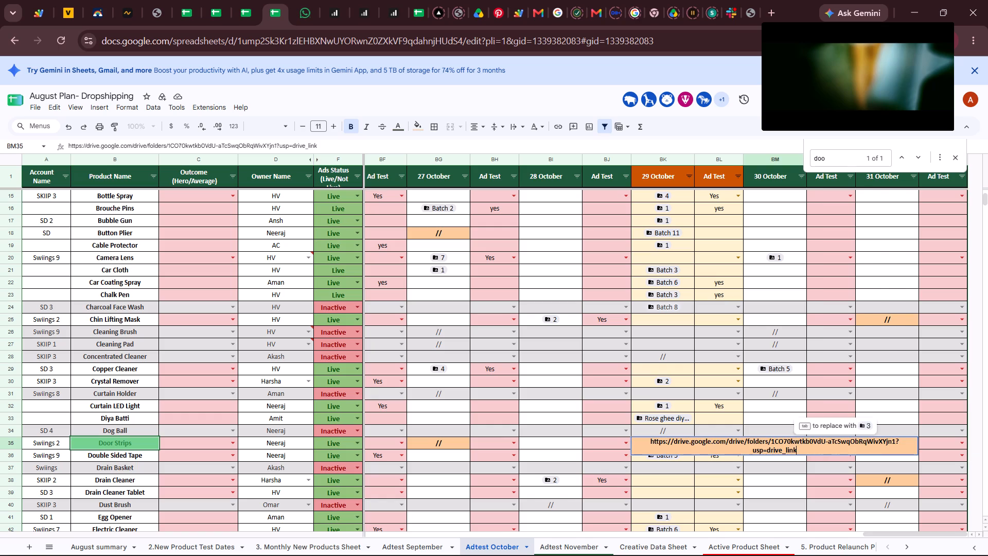
{"action": "key", "text": "Tab"}
{"action": "left_click", "coordinate": [778, 421]}
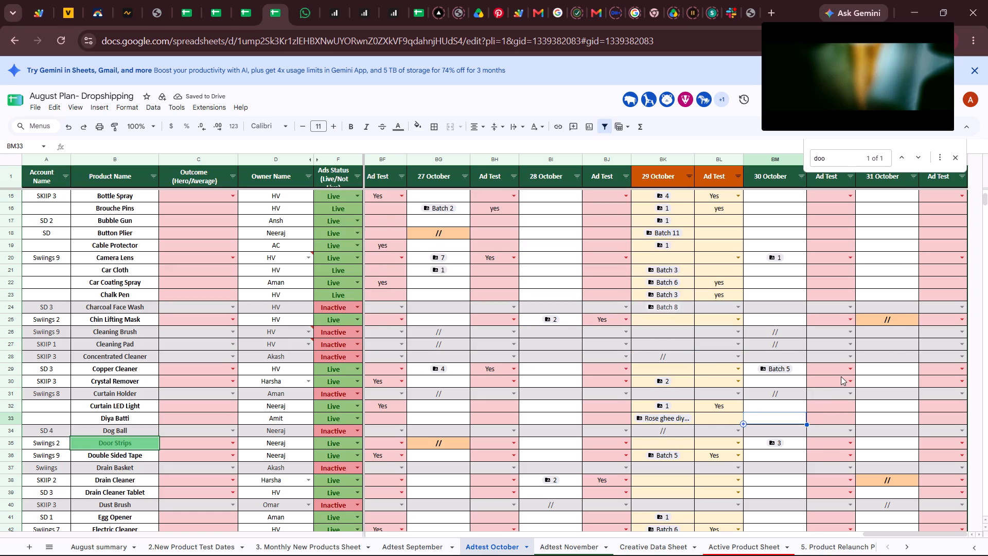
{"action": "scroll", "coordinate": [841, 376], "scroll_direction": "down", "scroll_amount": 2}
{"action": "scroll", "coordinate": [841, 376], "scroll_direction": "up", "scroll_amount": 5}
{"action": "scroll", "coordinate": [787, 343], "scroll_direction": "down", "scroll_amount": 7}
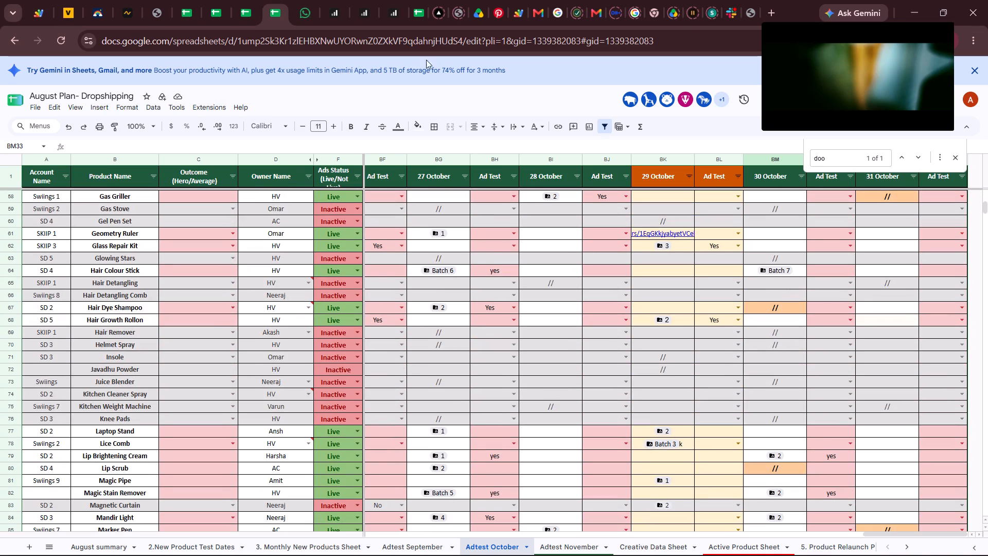
In the Creative Data spreadsheet, set the column E date of the Door Strip entry in row 909 to 10/30/2026.
{"action": "left_click", "coordinate": [253, 2]}
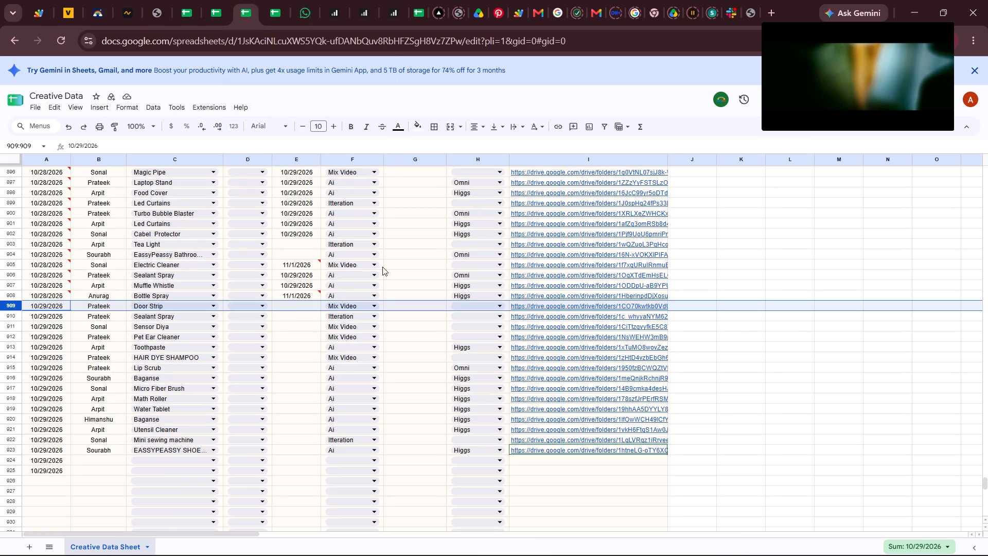
{"action": "double_click", "coordinate": [314, 304]}
{"action": "left_click", "coordinate": [322, 319]}
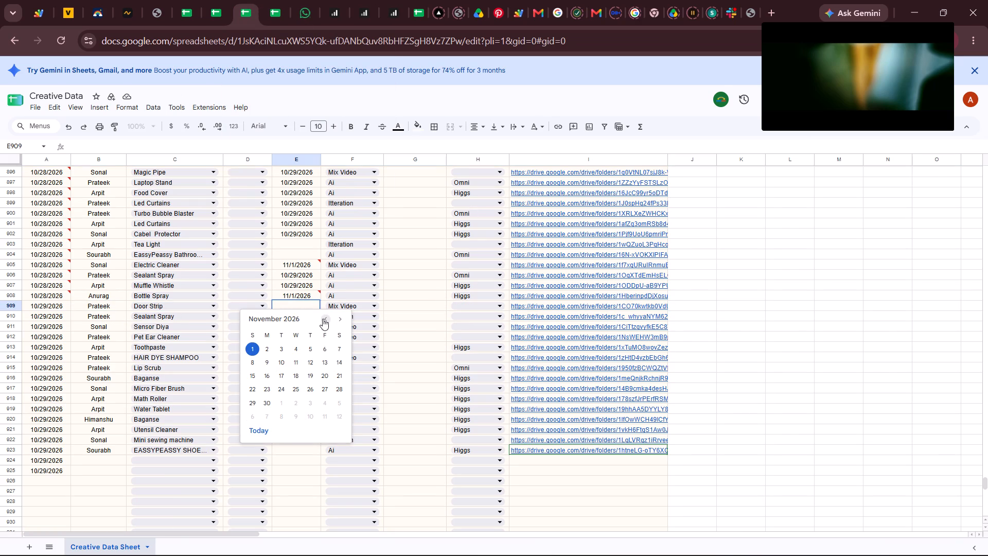
{"action": "left_click", "coordinate": [320, 406]}
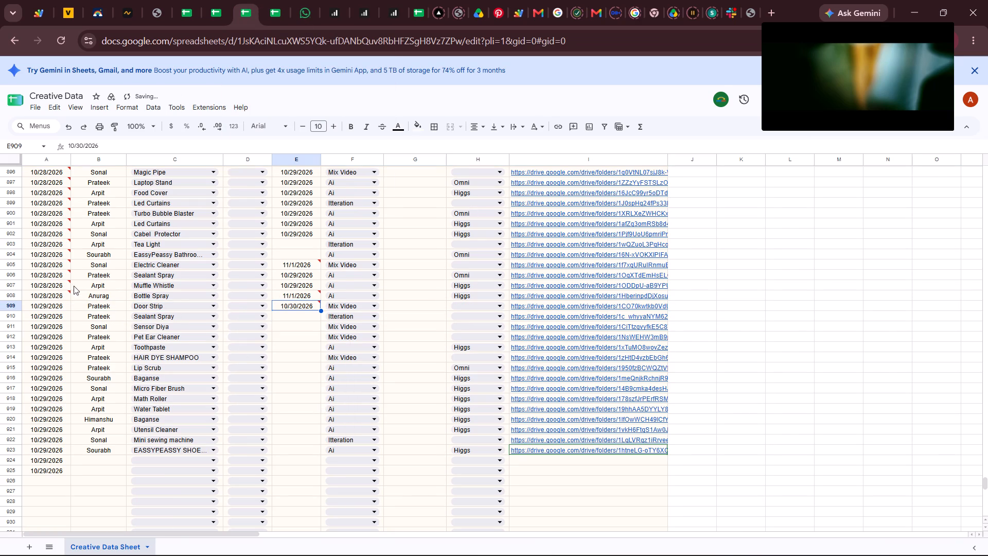
Copy the folder link of the 10/29/2026 Sealant Spray entry in row 910.
{"action": "left_click", "coordinate": [15, 317]}
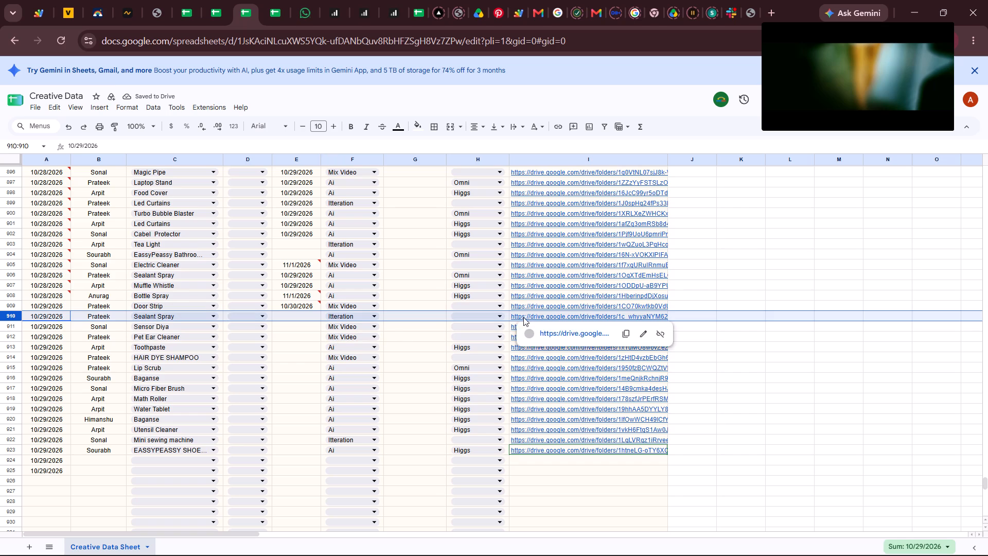
{"action": "left_click", "coordinate": [629, 334]}
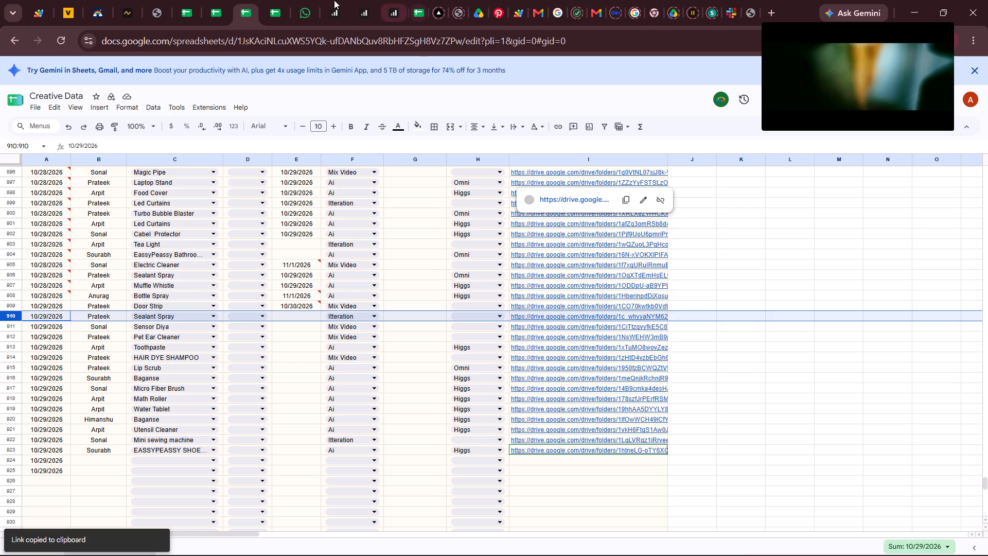
In Adtest October, search for "sea" and examine the Sealant row's test dates, checking them against the Sealant Spray entry in Creative Data.
{"action": "left_click", "coordinate": [277, 4]}
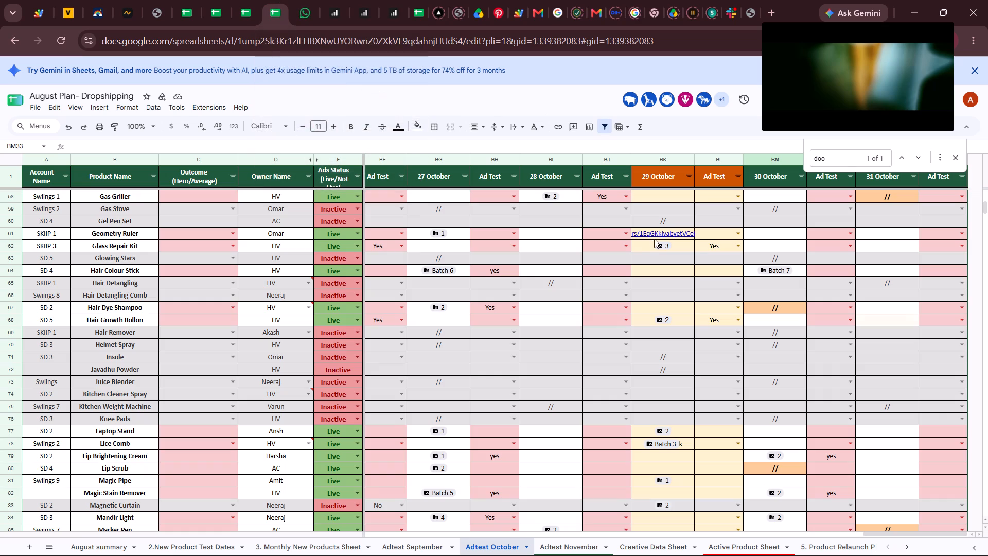
{"action": "left_click_drag", "start_coordinate": [828, 162], "coordinate": [794, 160]}
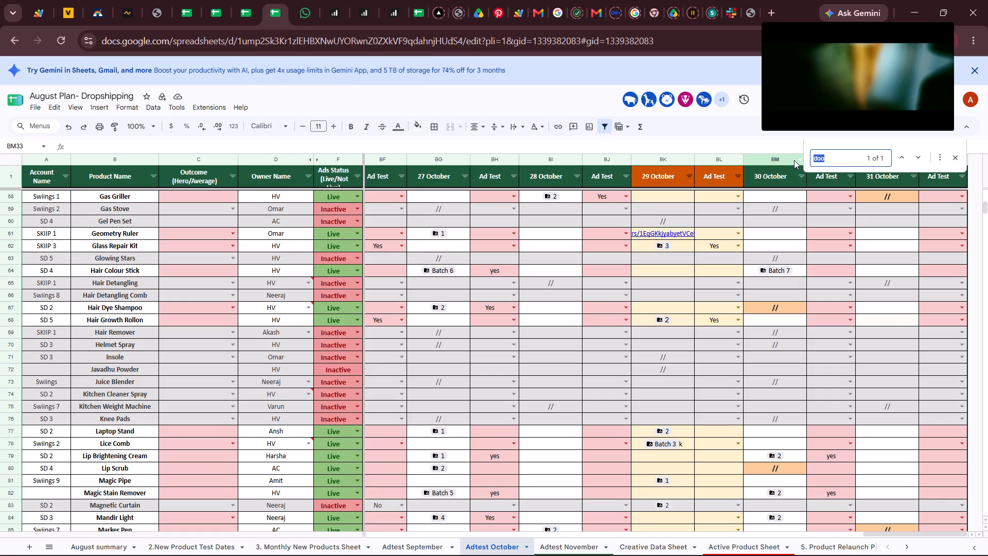
{"action": "key", "text": "BackSpace"}
{"action": "type", "text": "sele"}
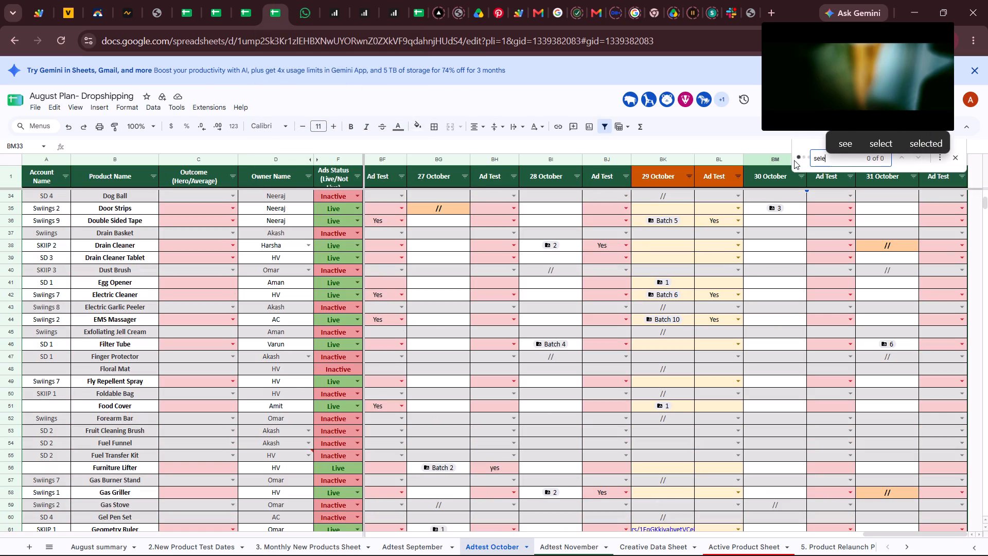
{"action": "key", "text": "BackSpace"}
{"action": "key", "text": "BackSpace"}
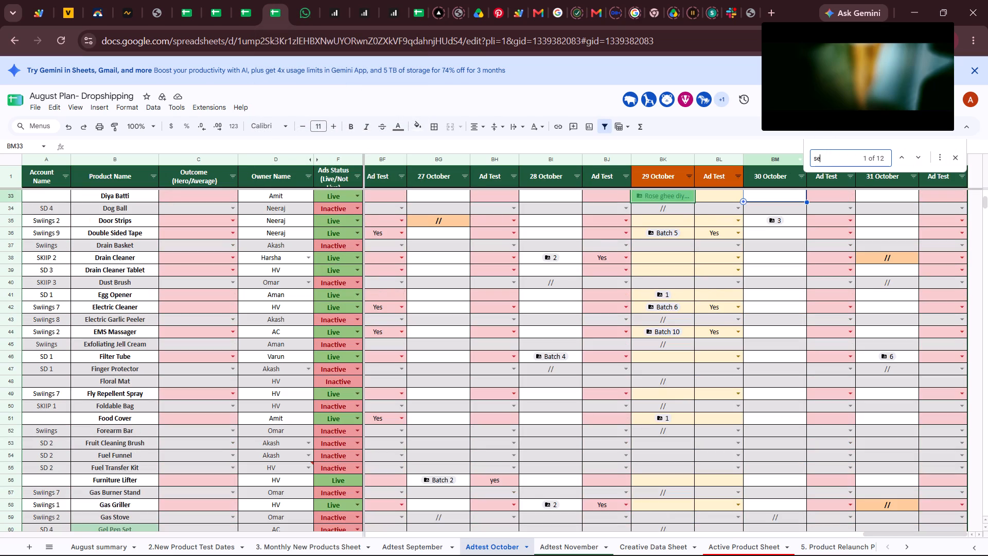
{"action": "scroll", "coordinate": [681, 205], "scroll_direction": "down", "scroll_amount": 3}
{"action": "scroll", "coordinate": [681, 205], "scroll_direction": "up", "scroll_amount": 5}
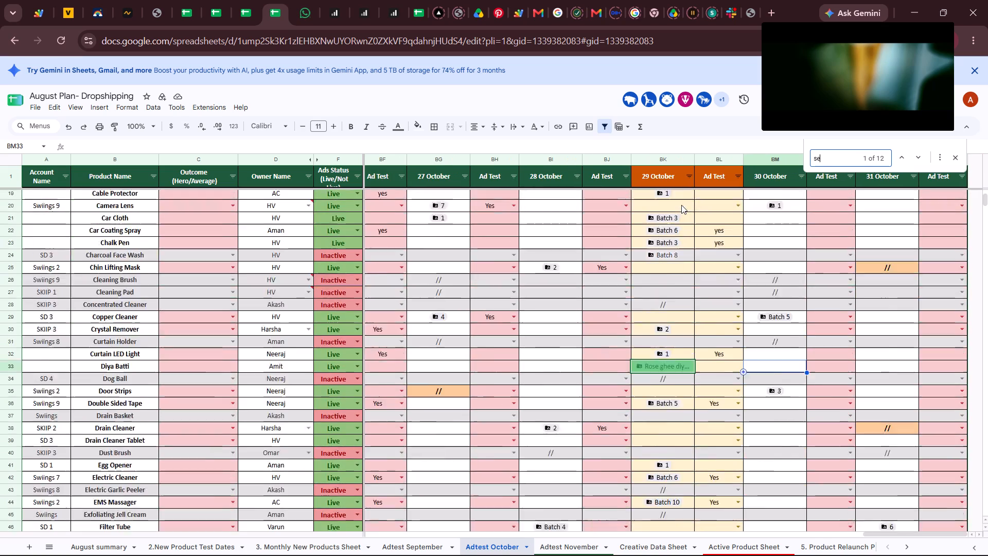
{"action": "key", "text": "a"}
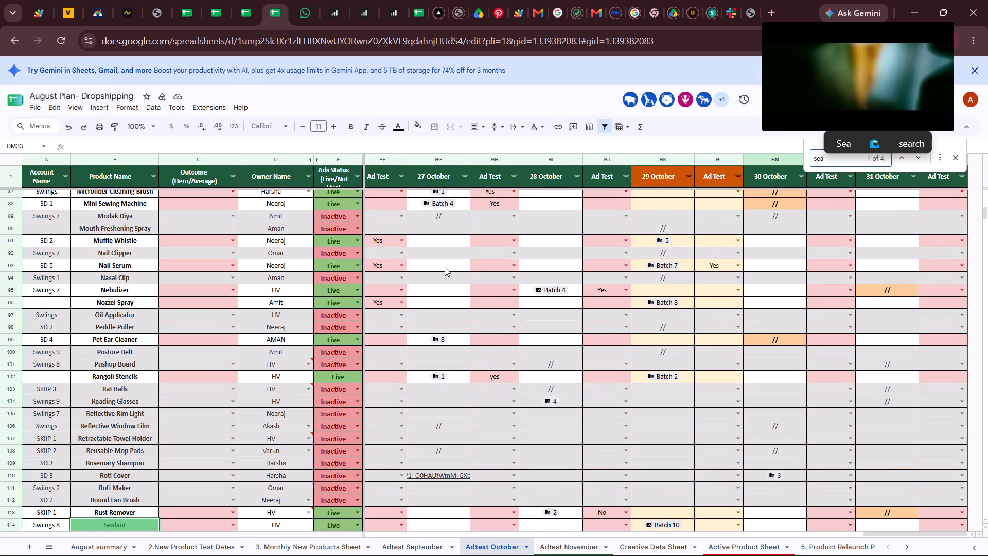
{"action": "scroll", "coordinate": [445, 267], "scroll_direction": "down", "scroll_amount": 1}
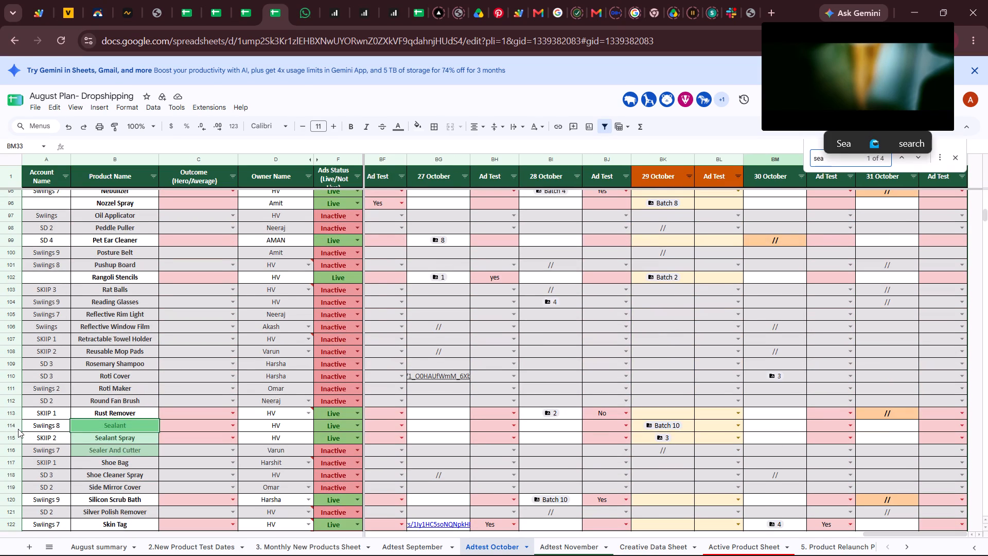
{"action": "left_click", "coordinate": [18, 429]}
{"action": "left_click", "coordinate": [235, 10]}
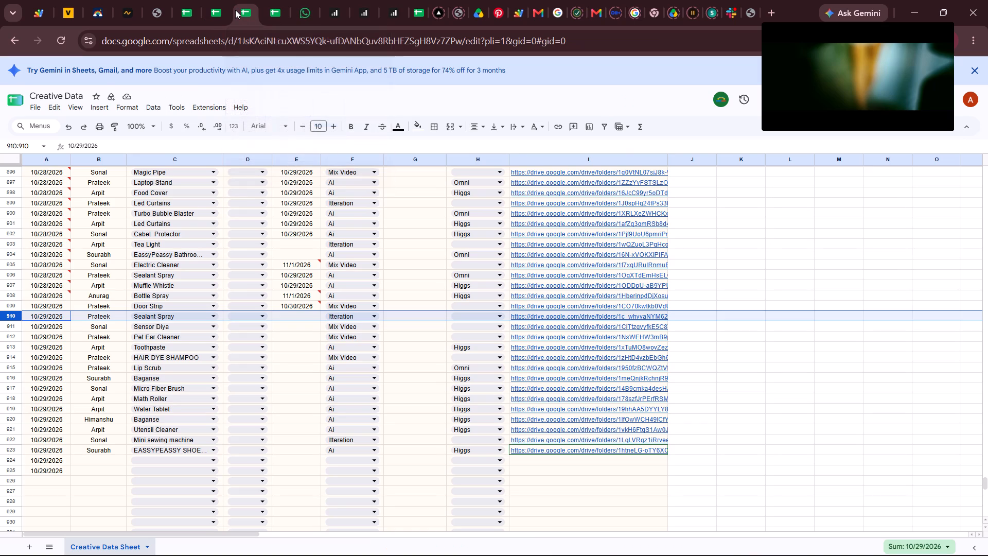
{"action": "left_click", "coordinate": [264, 3]}
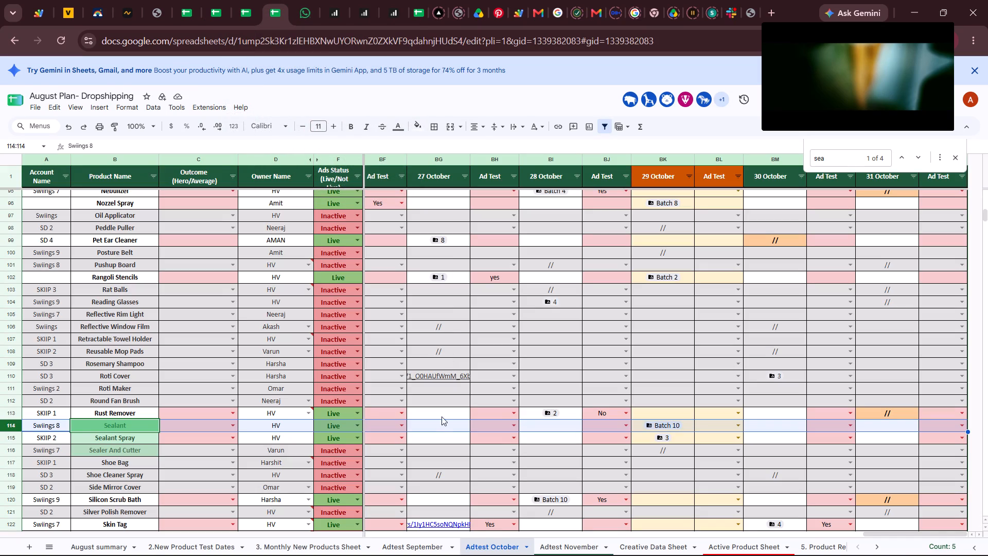
{"action": "scroll", "coordinate": [438, 424], "scroll_direction": "left", "scroll_amount": 6}
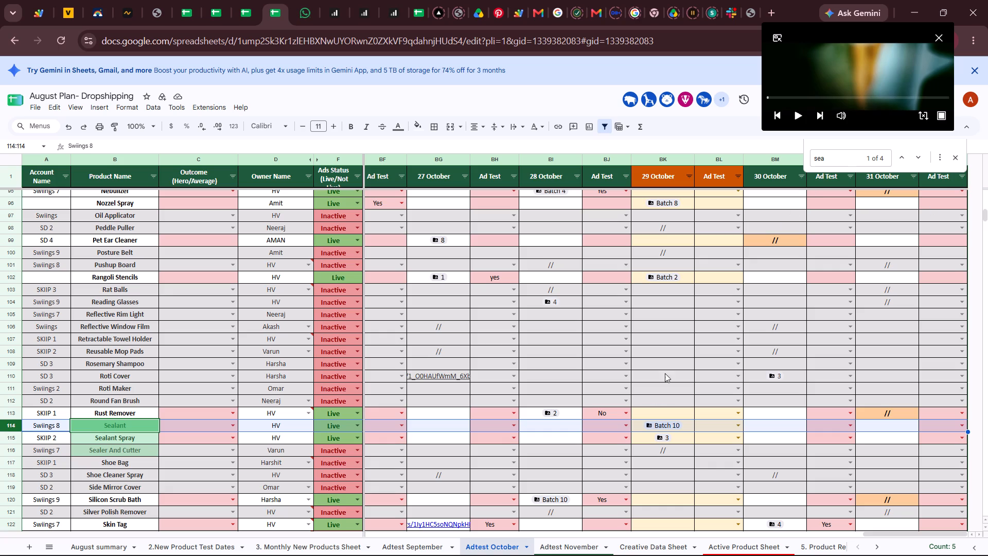
In the Adtest November sheet, set the Sealant row's Ads Status to Live and its Slot to B.
{"action": "left_click", "coordinate": [547, 544]}
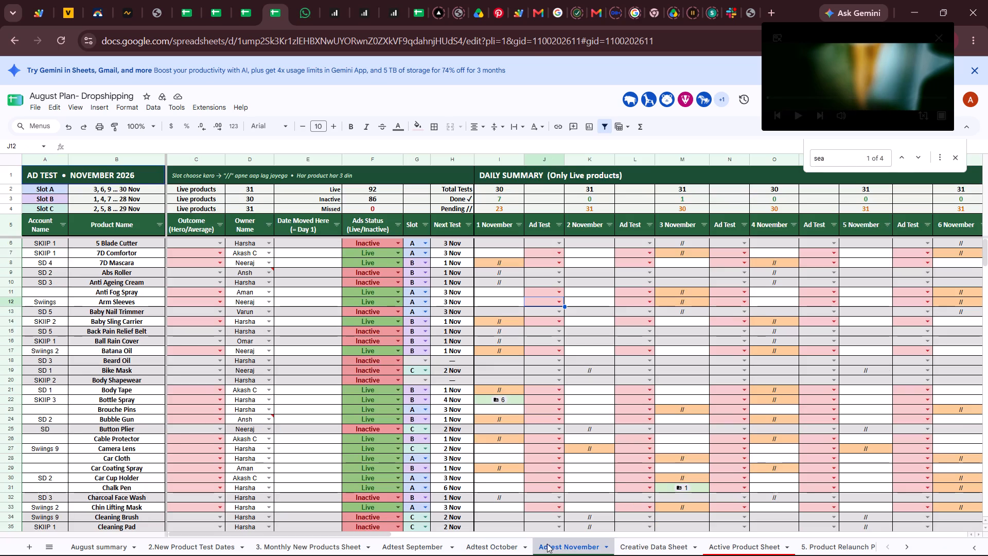
{"action": "scroll", "coordinate": [448, 425], "scroll_direction": "down", "scroll_amount": 9}
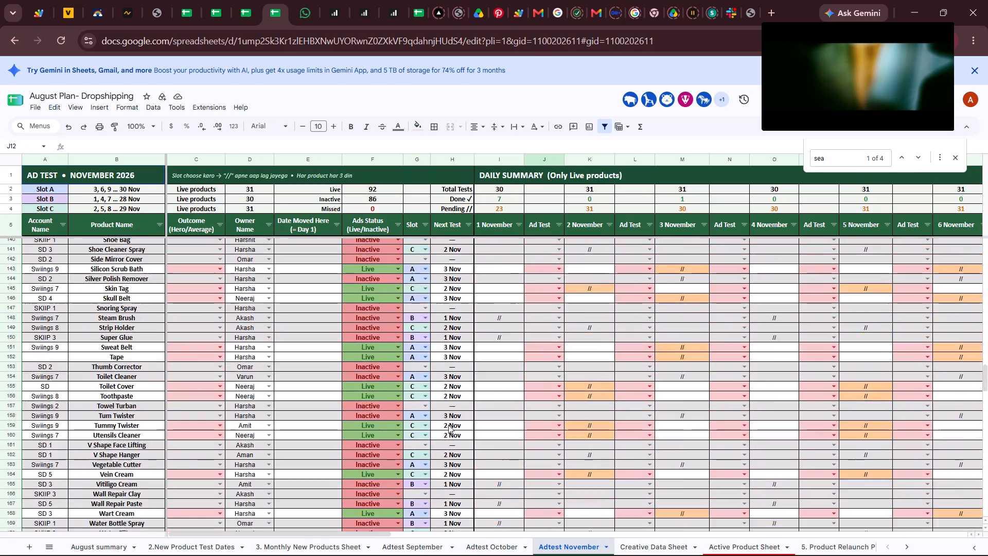
{"action": "scroll", "coordinate": [448, 425], "scroll_direction": "up", "scroll_amount": 4}
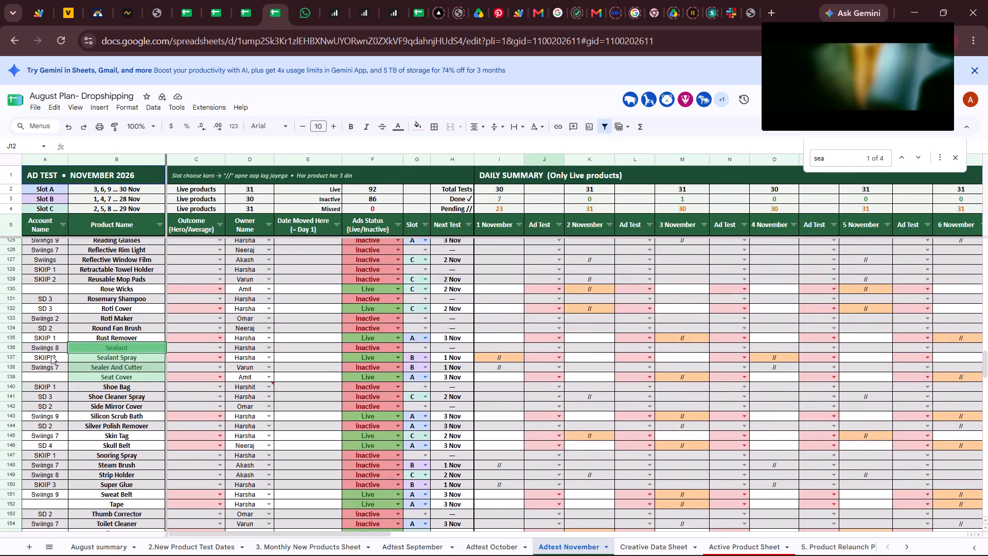
{"action": "left_click", "coordinate": [5, 344]}
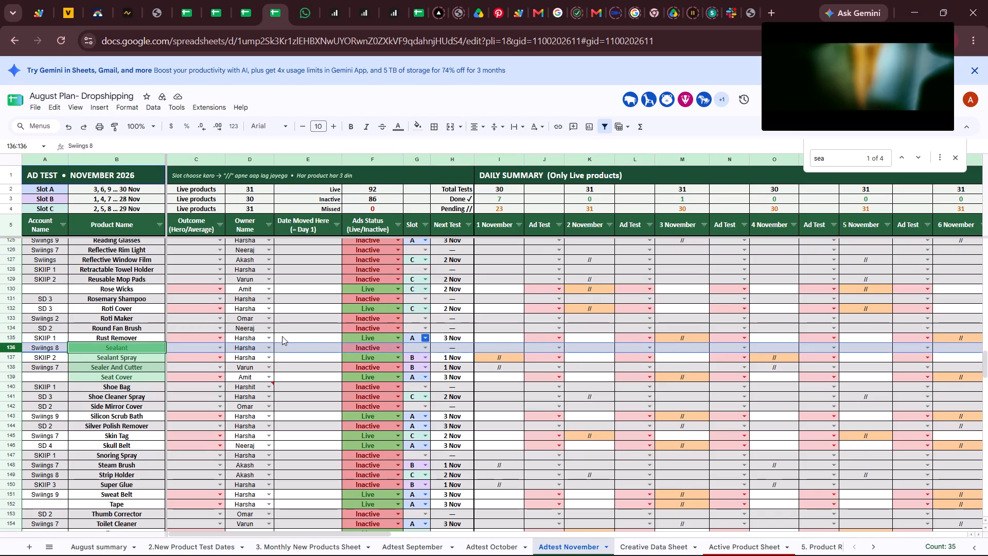
{"action": "left_click", "coordinate": [397, 347]}
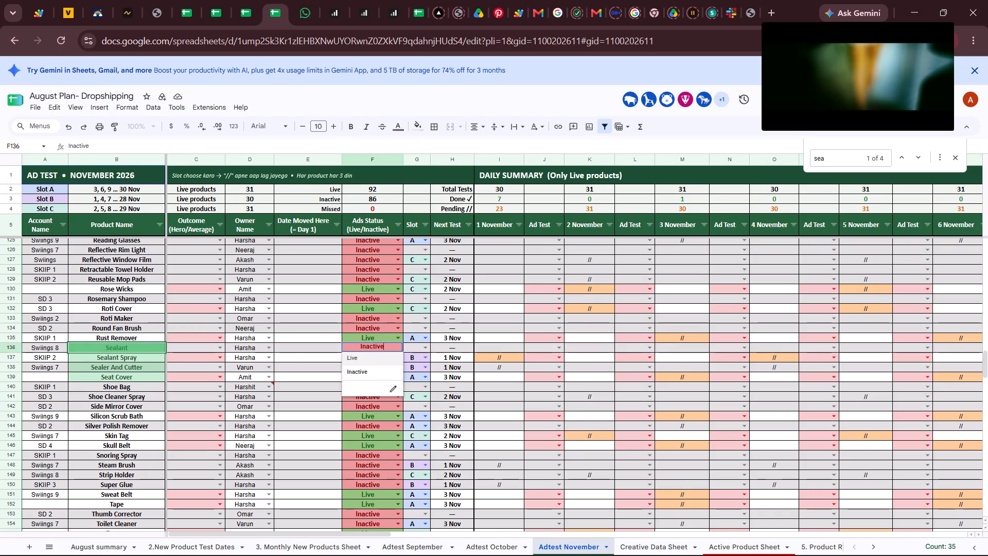
{"action": "left_click", "coordinate": [376, 359]}
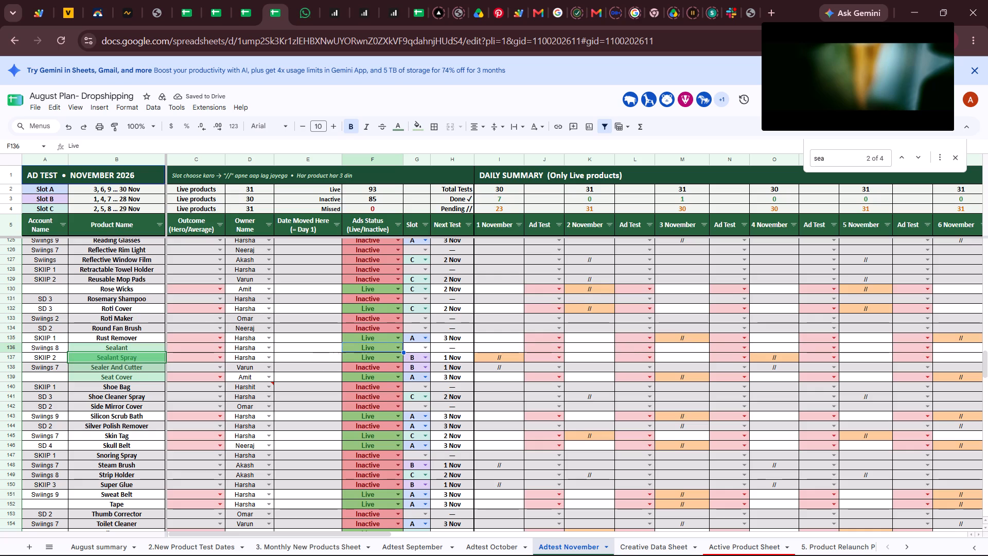
{"action": "left_click", "coordinate": [426, 348]}
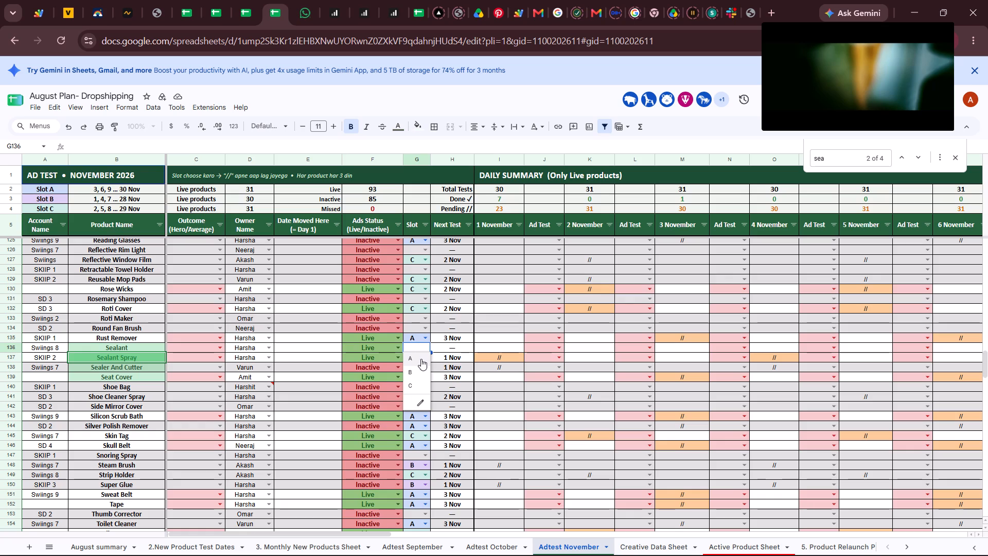
{"action": "left_click", "coordinate": [415, 372]}
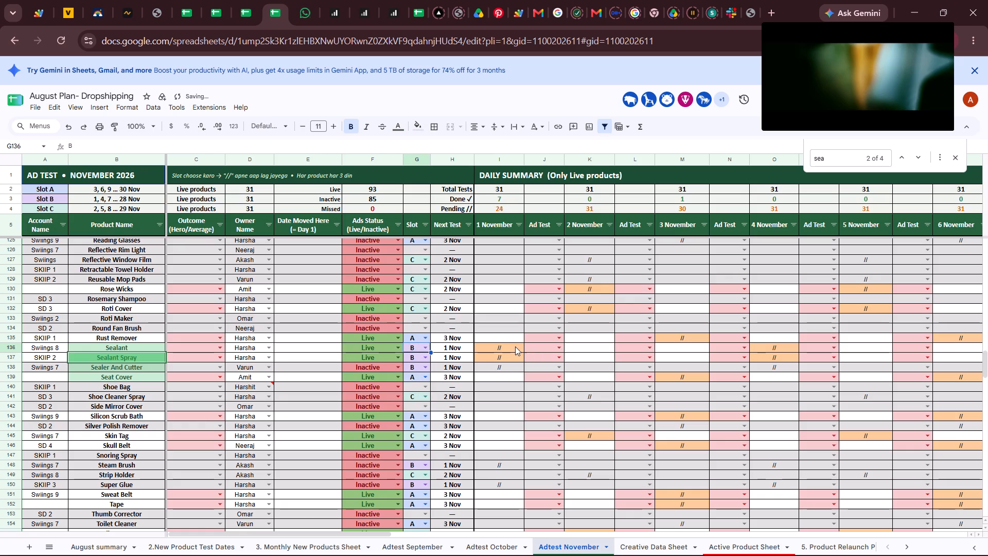
Paste the copied folder link as a chip into Sealant's 1 November cell in Adtest November.
{"action": "triple_click", "coordinate": [515, 346]}
{"action": "left_click", "coordinate": [515, 333]}
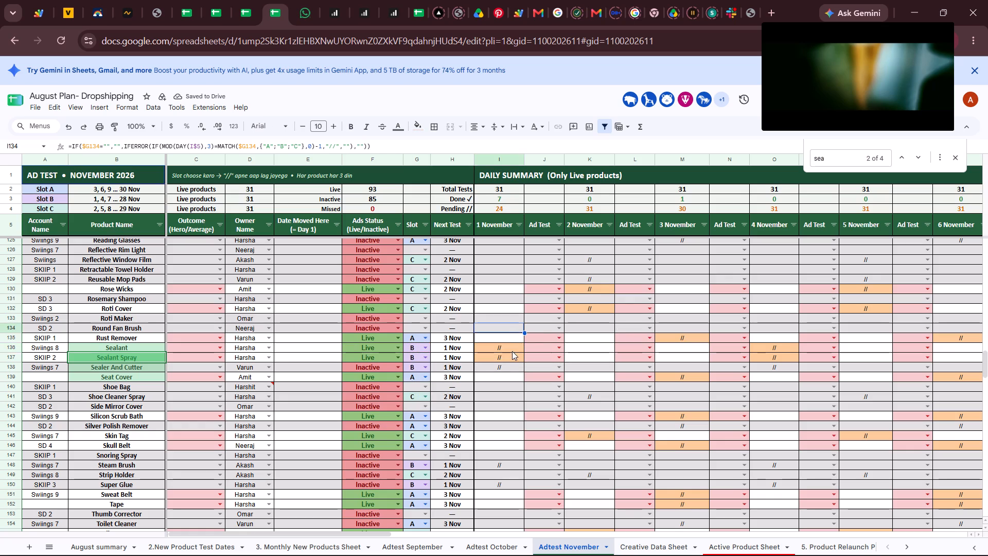
{"action": "left_click", "coordinate": [512, 351]}
{"action": "key", "text": "ctrl+v"}
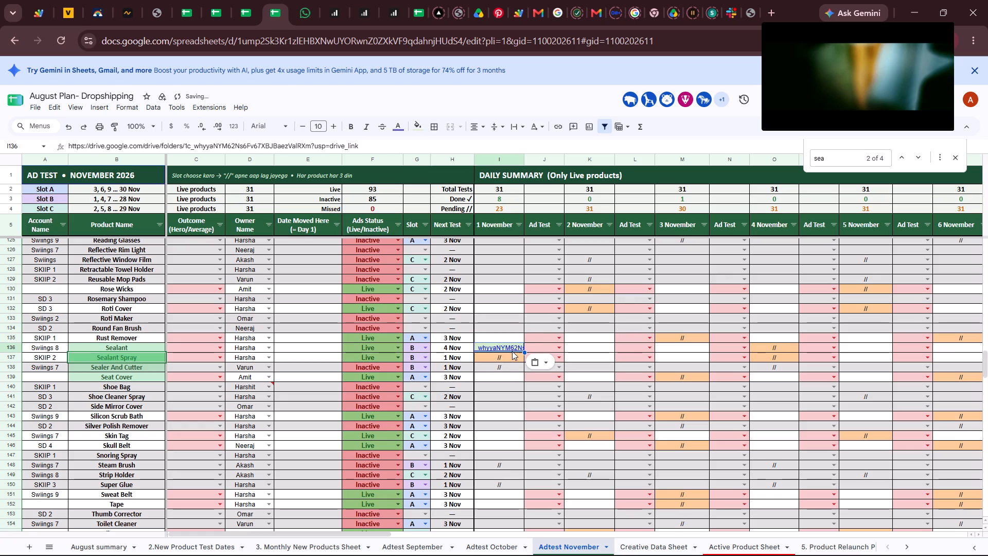
{"action": "key", "text": "Tab"}
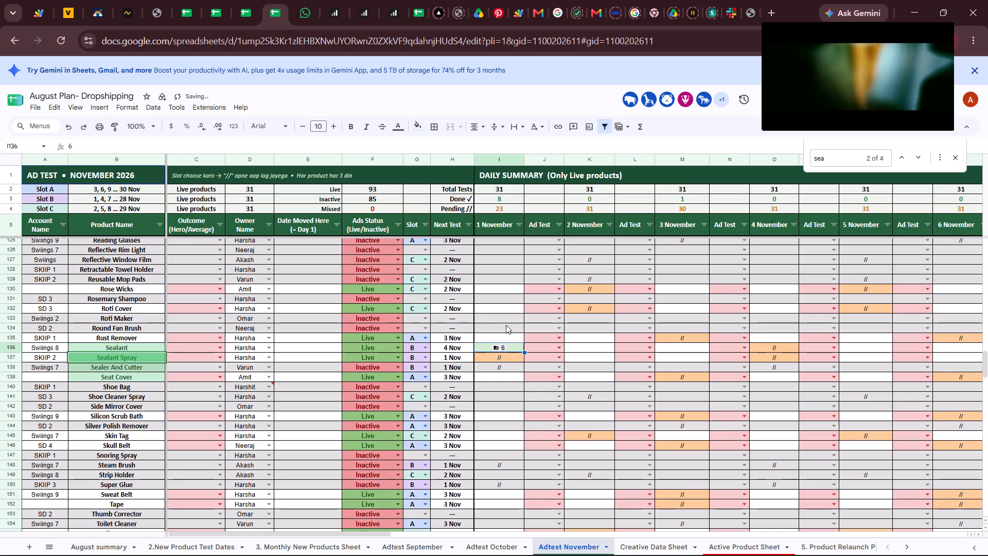
{"action": "left_click", "coordinate": [502, 336]}
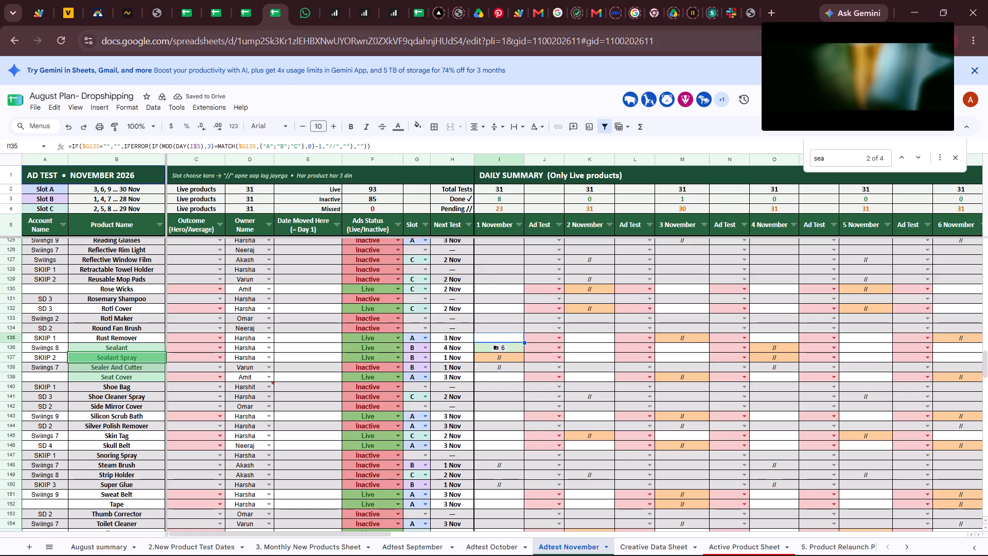
In the Creative Data spreadsheet, set the column E date of the Sealant Spray entry in row 910 to 11/1/2026.
{"action": "left_click", "coordinate": [249, 20]}
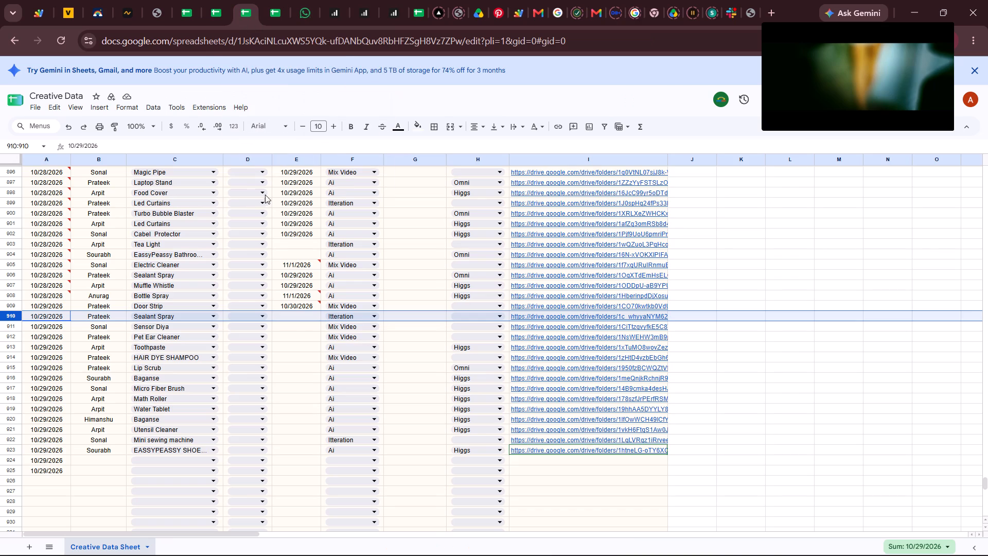
{"action": "double_click", "coordinate": [294, 314]}
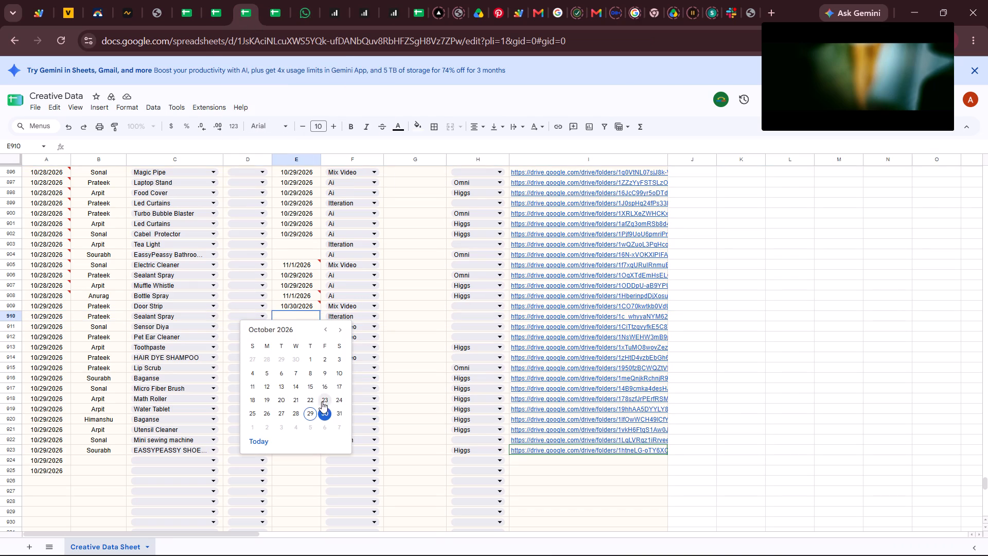
{"action": "left_click", "coordinate": [248, 426]}
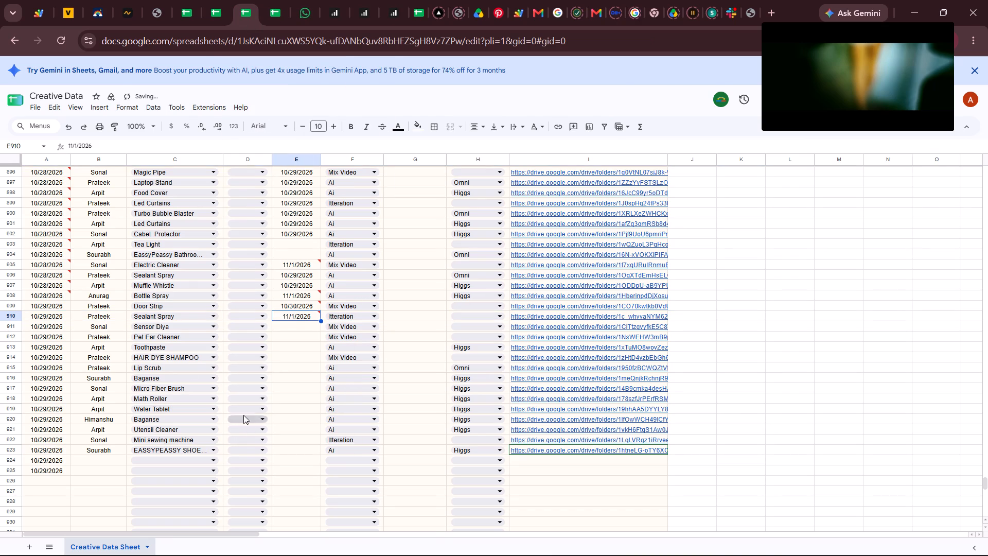
Copy the folder link of the Sensor Diya entry in row 911 of Creative Data.
{"action": "left_click", "coordinate": [13, 326]}
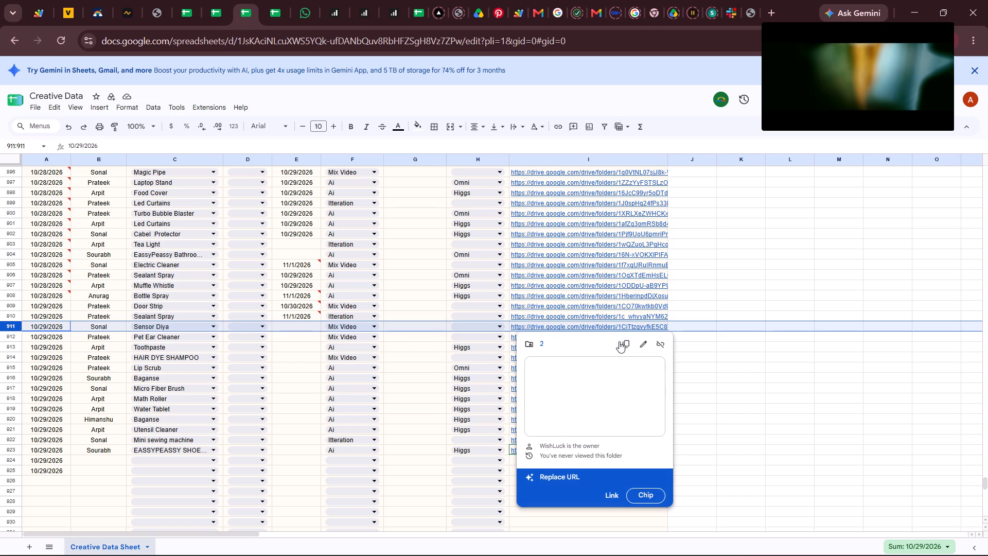
{"action": "left_click", "coordinate": [620, 342]}
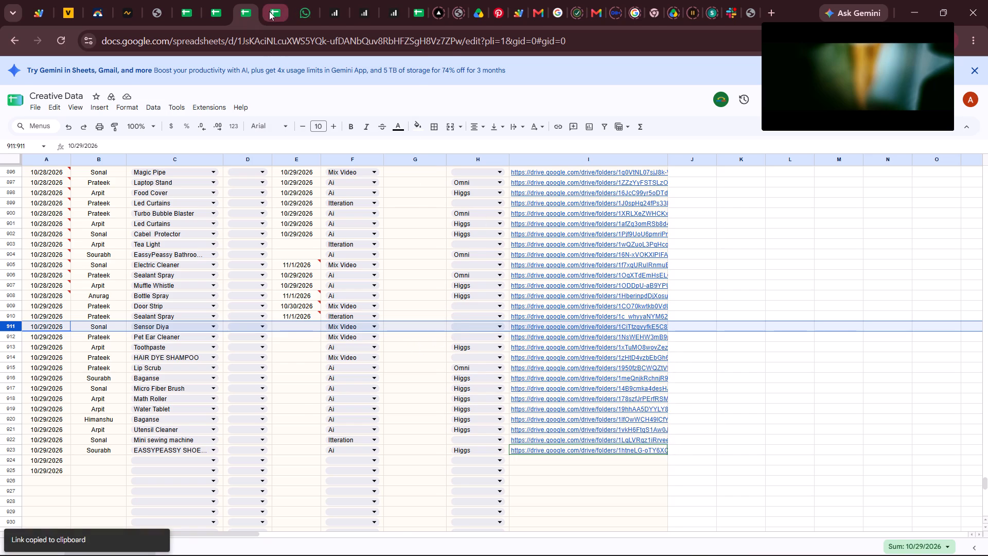
In the August Plan's Adtest October sheet, search for "water" and examine the Water Sensor Diya row's test dates.
{"action": "left_click", "coordinate": [269, 11]}
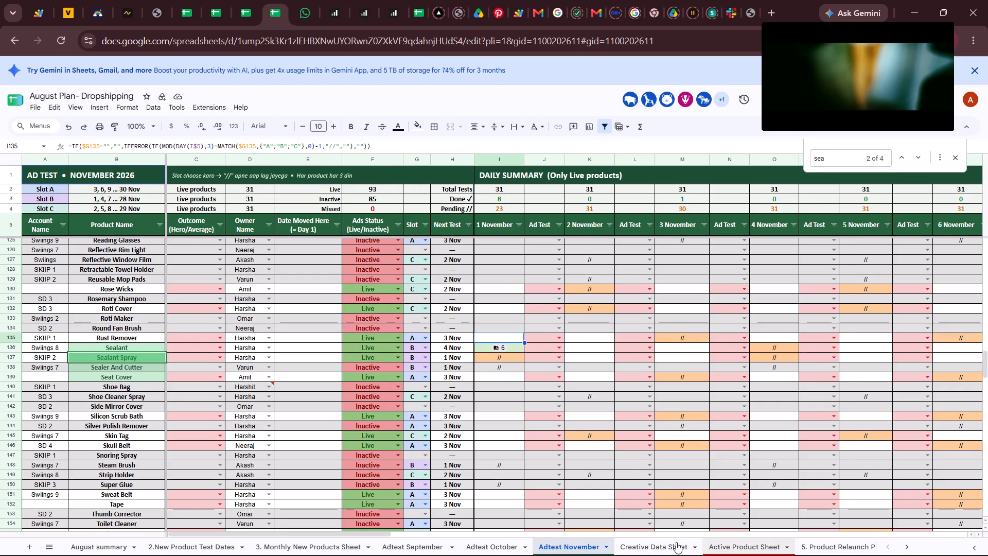
{"action": "left_click", "coordinate": [509, 548]}
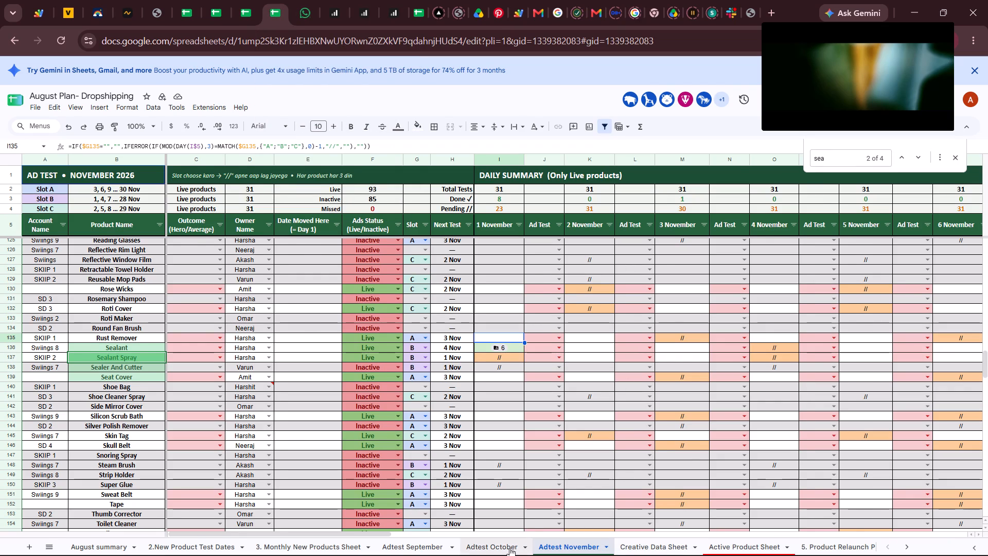
{"action": "left_click_drag", "start_coordinate": [835, 153], "coordinate": [778, 162]}
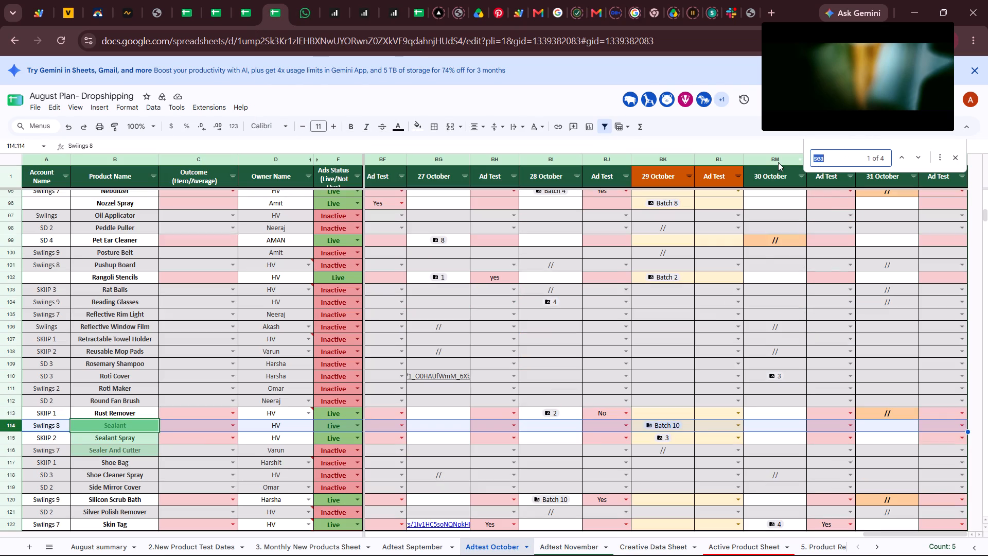
{"action": "key", "text": "BackSpace"}
{"action": "type", "text": "water"}
{"action": "scroll", "coordinate": [778, 162], "scroll_direction": "down", "scroll_amount": 2}
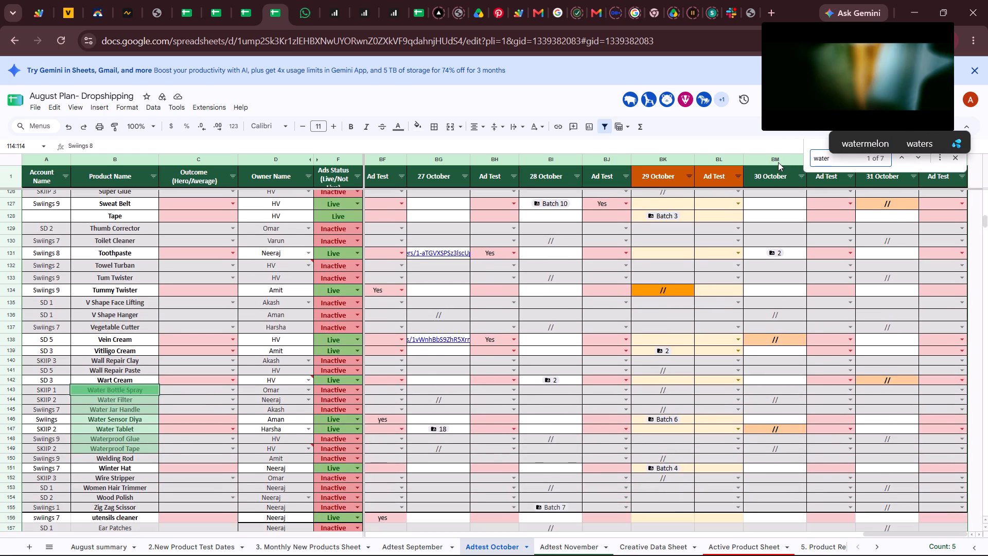
{"action": "left_click", "coordinate": [6, 421]}
{"action": "scroll", "coordinate": [314, 419], "scroll_direction": "left", "scroll_amount": 5}
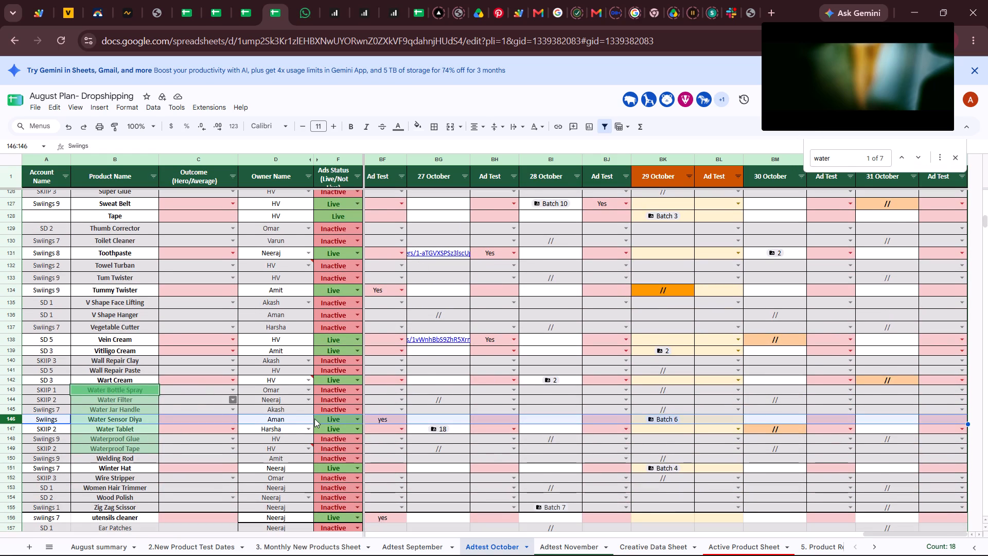
{"action": "scroll", "coordinate": [314, 419], "scroll_direction": "left", "scroll_amount": 3}
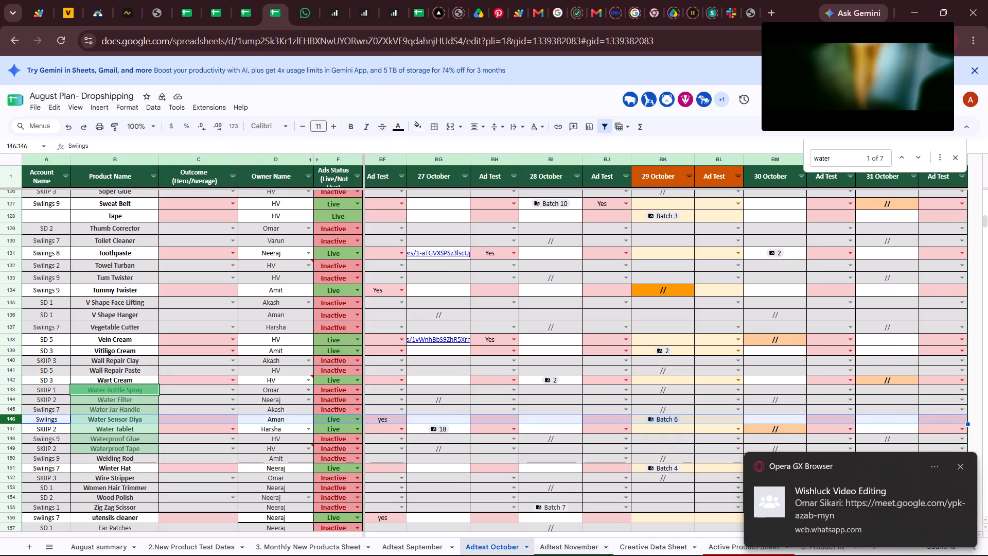
In Adtest November, paste the copied folder link as a chip into Water Sensor Diya's 1 November cell.
{"action": "left_click", "coordinate": [586, 545]}
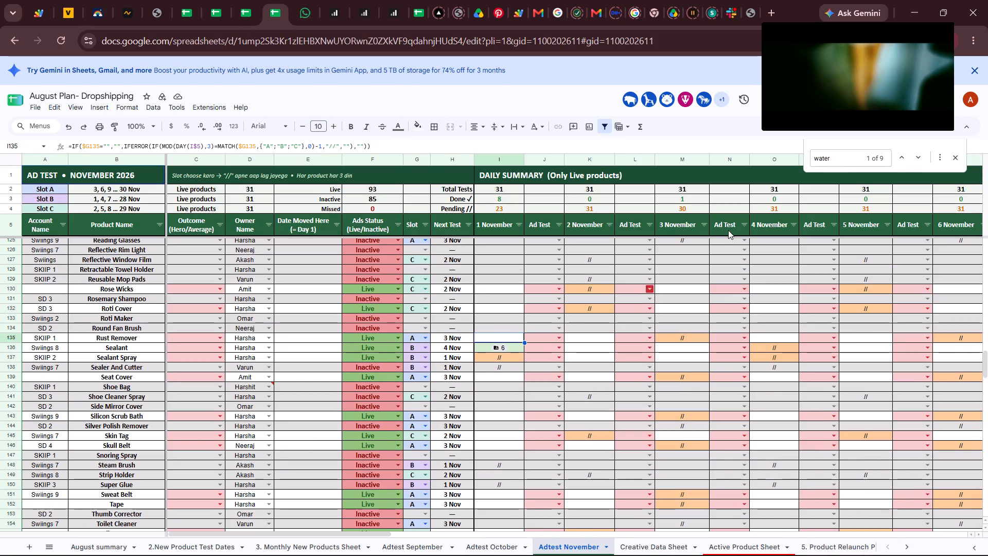
{"action": "scroll", "coordinate": [554, 349], "scroll_direction": "down", "scroll_amount": 4}
{"action": "scroll", "coordinate": [554, 349], "scroll_direction": "up", "scroll_amount": 1}
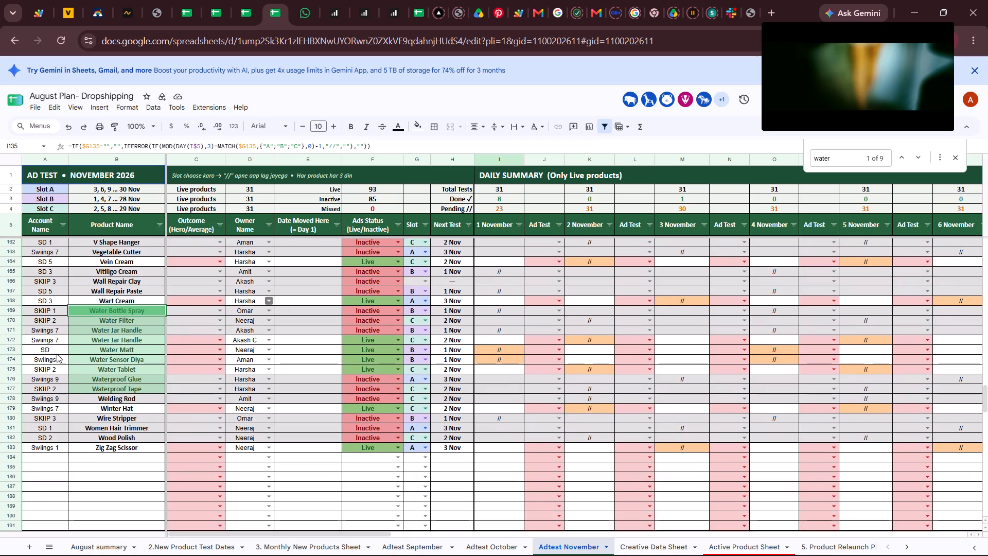
{"action": "left_click", "coordinate": [14, 358]}
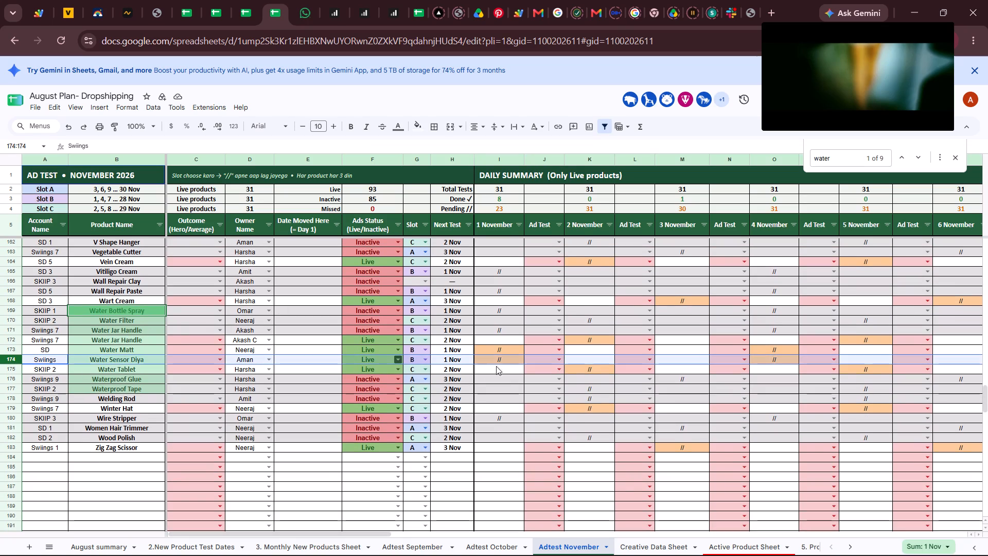
{"action": "double_click", "coordinate": [517, 360]}
{"action": "left_click", "coordinate": [524, 345]}
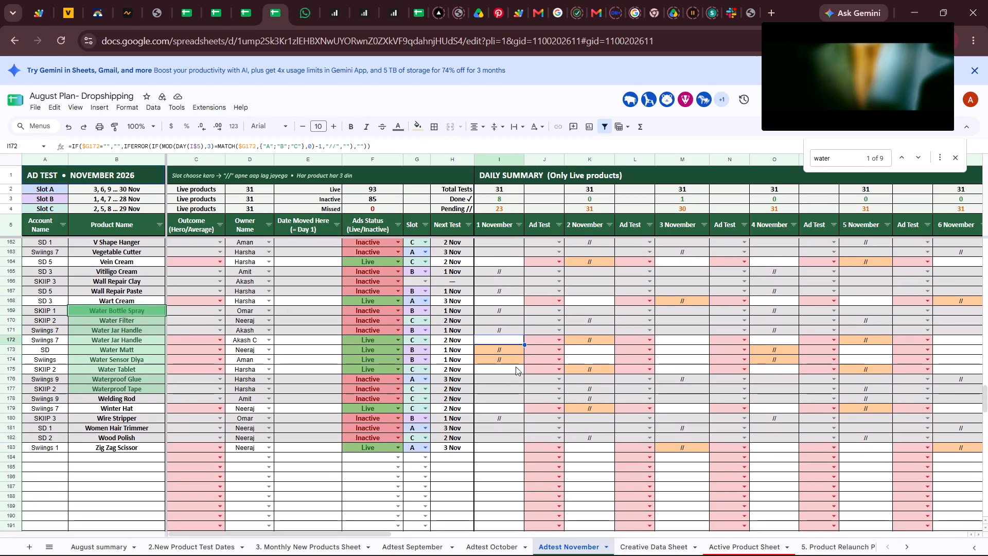
{"action": "left_click", "coordinate": [517, 360]}
{"action": "key", "text": "ctrl+v"}
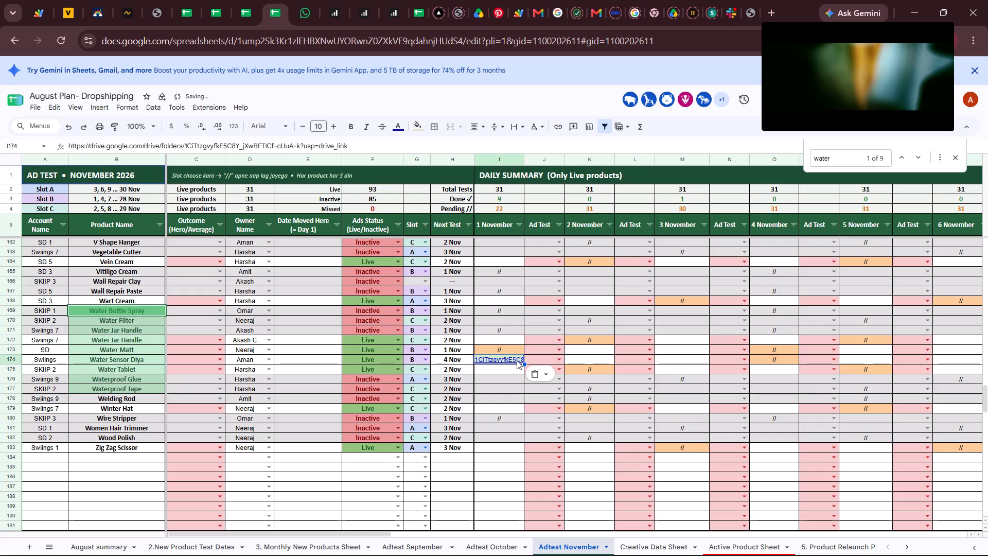
{"action": "key", "text": "Tab"}
{"action": "left_click", "coordinate": [503, 305]}
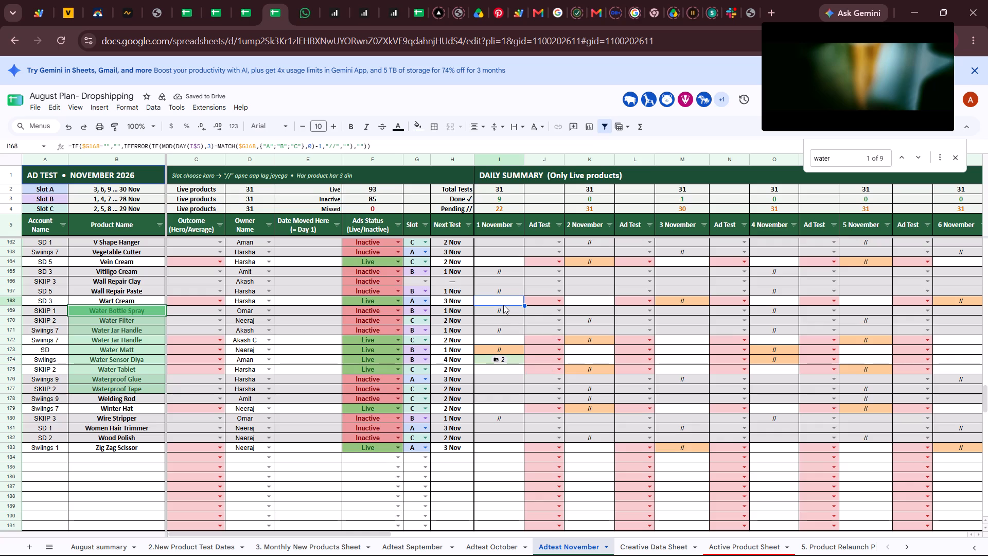
In the Creative Data spreadsheet, set the column E date of the Sensor Diya entry in row 911 to 11/1/2026.
{"action": "scroll", "coordinate": [503, 305], "scroll_direction": "up", "scroll_amount": 1}
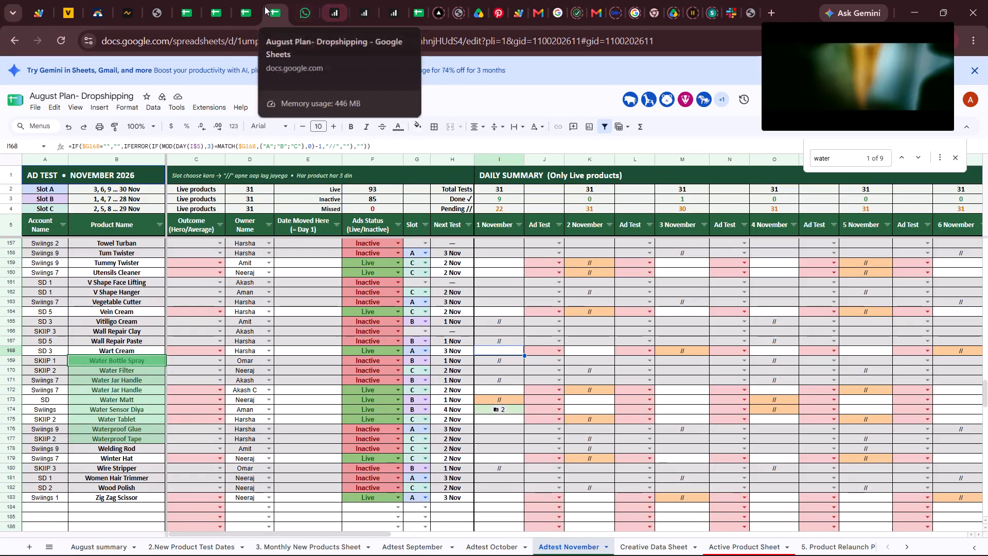
{"action": "left_click", "coordinate": [249, 11]}
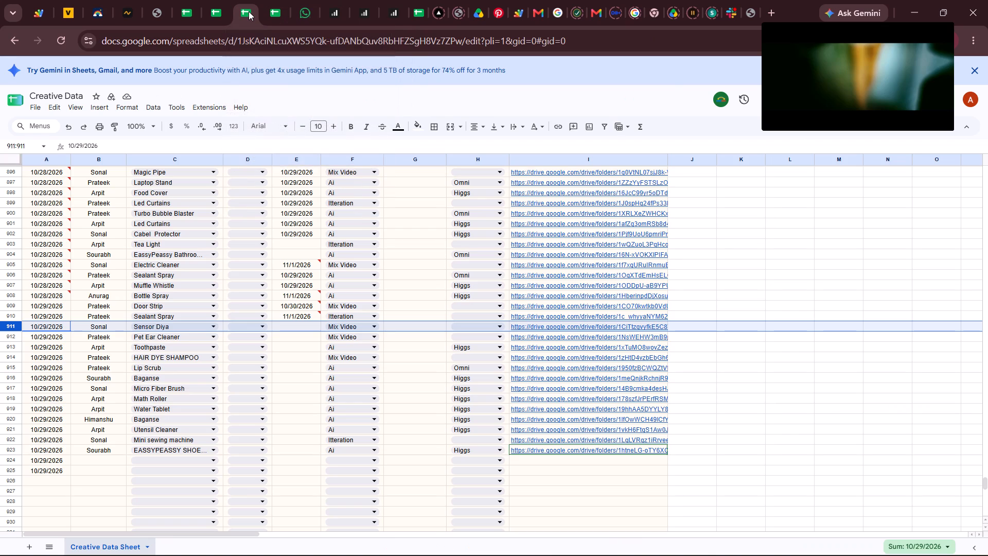
{"action": "double_click", "coordinate": [305, 328]}
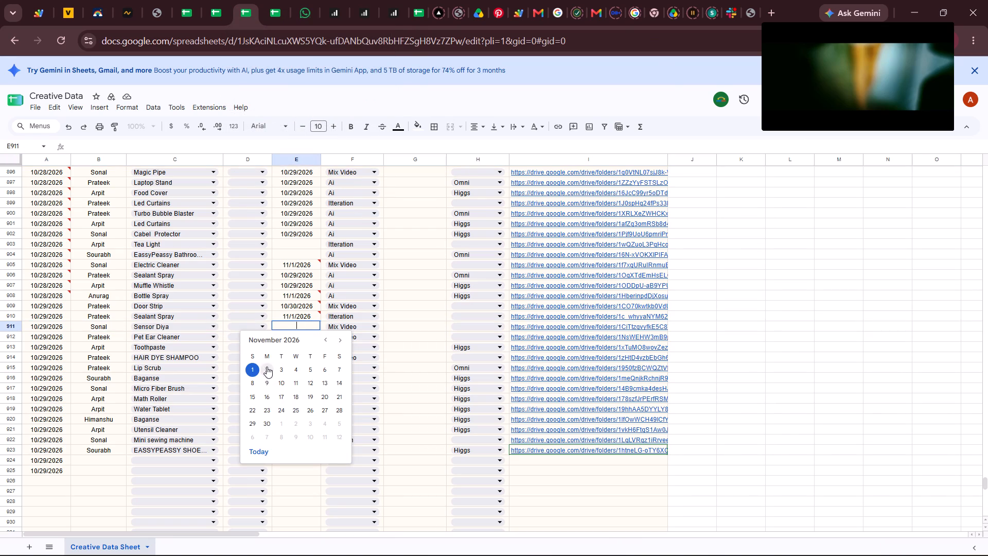
{"action": "left_click", "coordinate": [252, 369]}
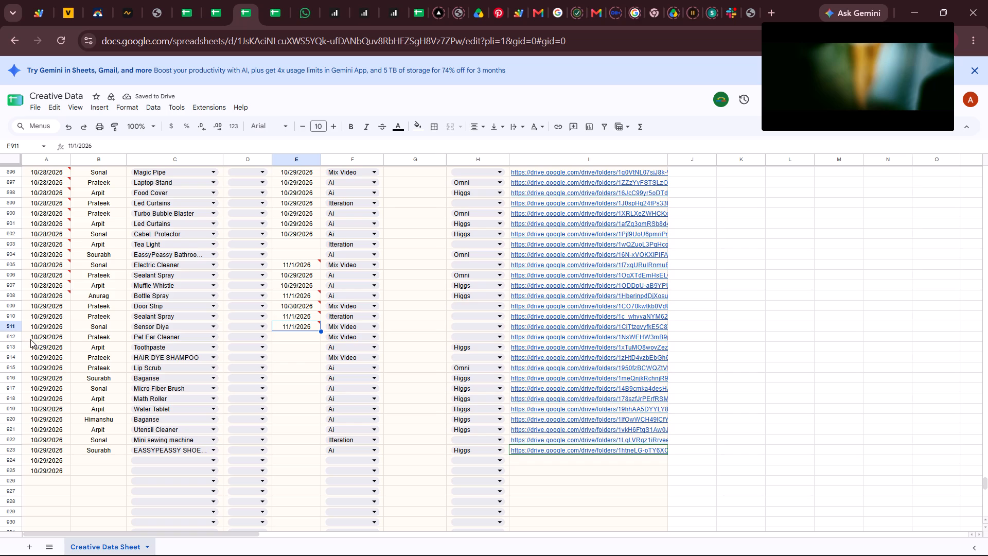
Set the column E date of the Pet Ear Cleaner entry in row 912 to 11/30/2026.
{"action": "left_click", "coordinate": [16, 337]}
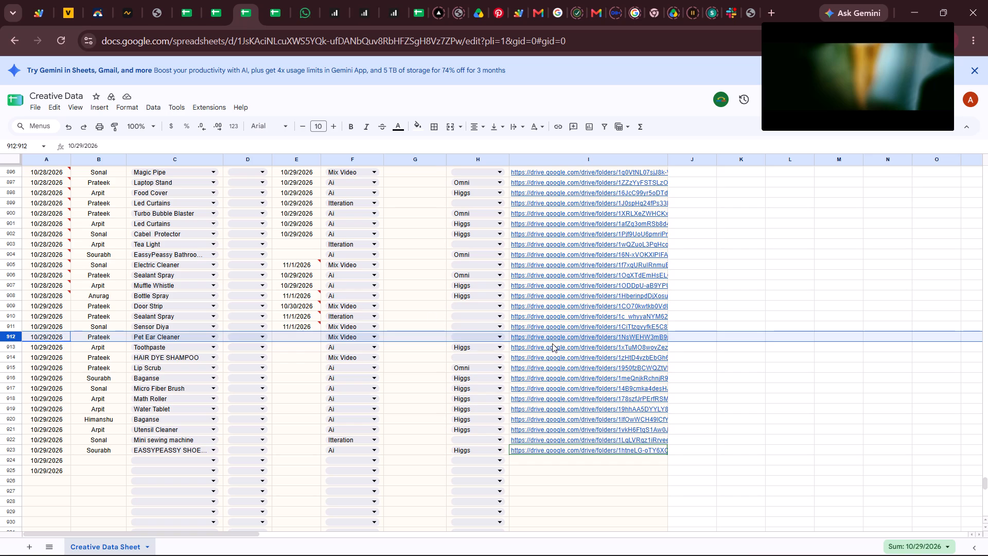
{"action": "double_click", "coordinate": [295, 333]}
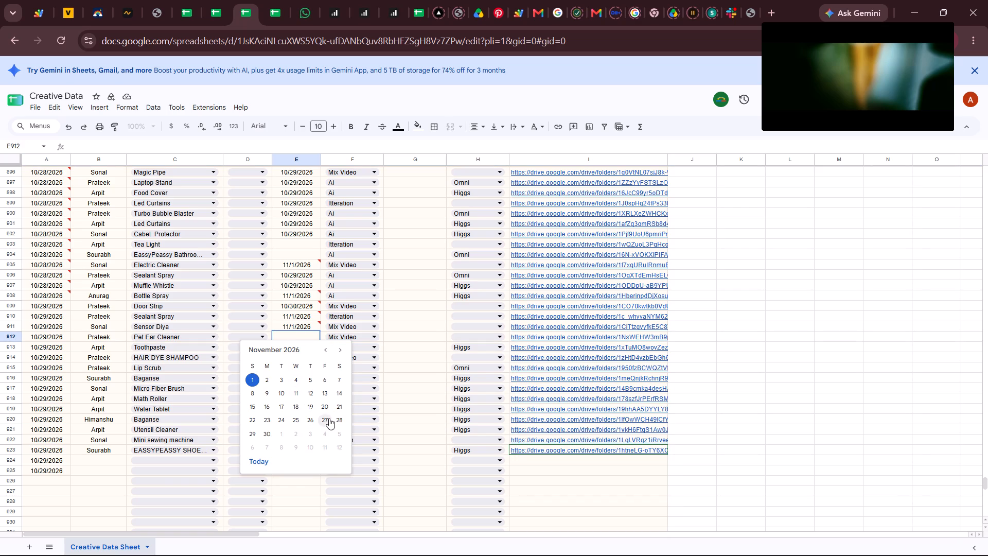
{"action": "left_click", "coordinate": [267, 429]}
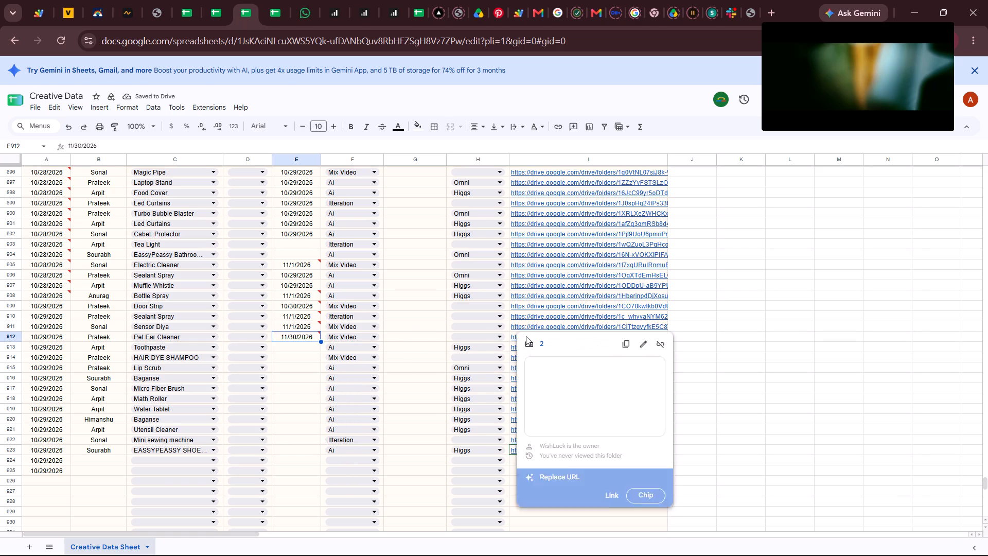
Copy the link of the folder named 2 from Creative Data's link column.
{"action": "left_click", "coordinate": [628, 342]}
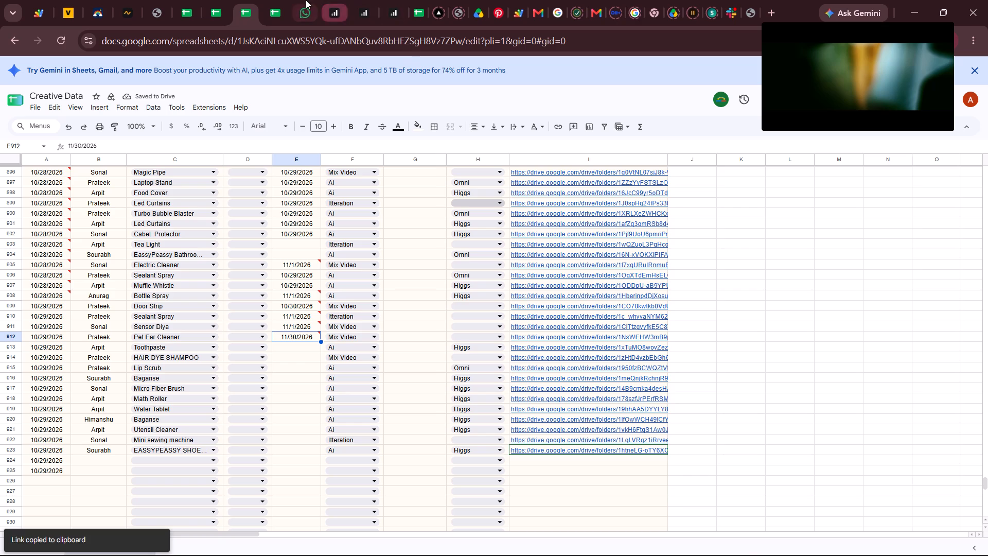
In the August Plan's Adtest November sheet, search for "pet" and examine the Pet Ear Cleaner row's slot and test dates.
{"action": "left_click", "coordinate": [283, 0]}
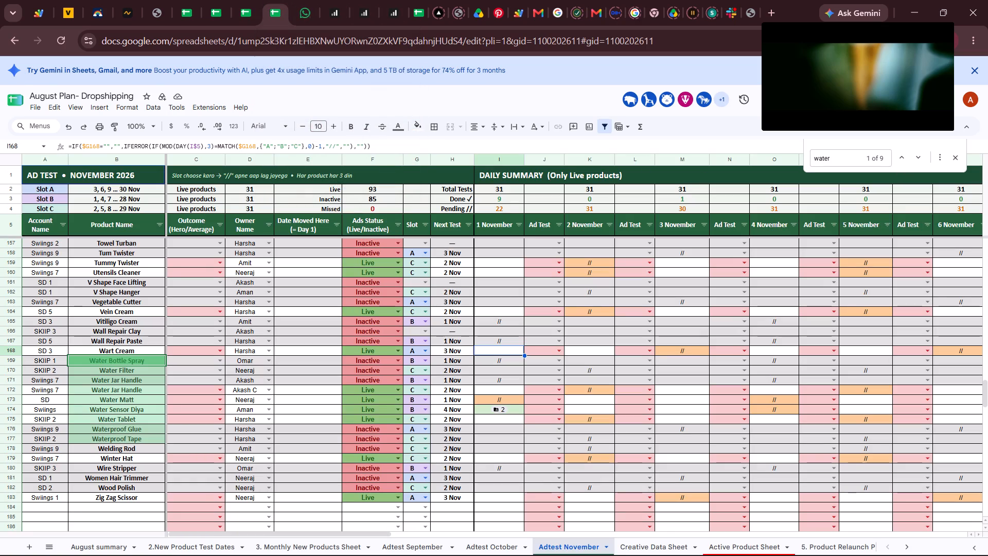
{"action": "left_click_drag", "start_coordinate": [847, 157], "coordinate": [804, 158]}
{"action": "key", "text": "BackSpace"}
{"action": "type", "text": "pet"}
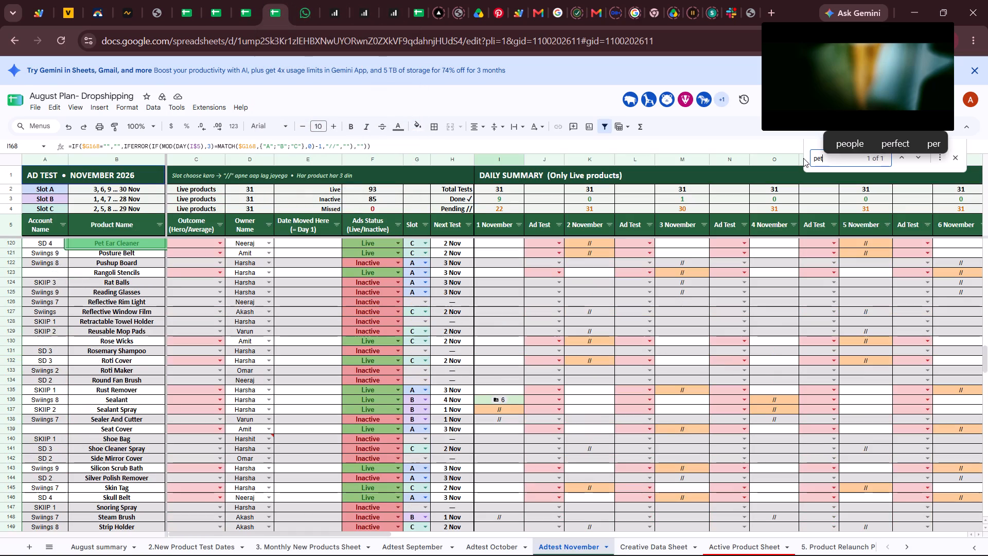
{"action": "scroll", "coordinate": [351, 238], "scroll_direction": "up", "scroll_amount": 1}
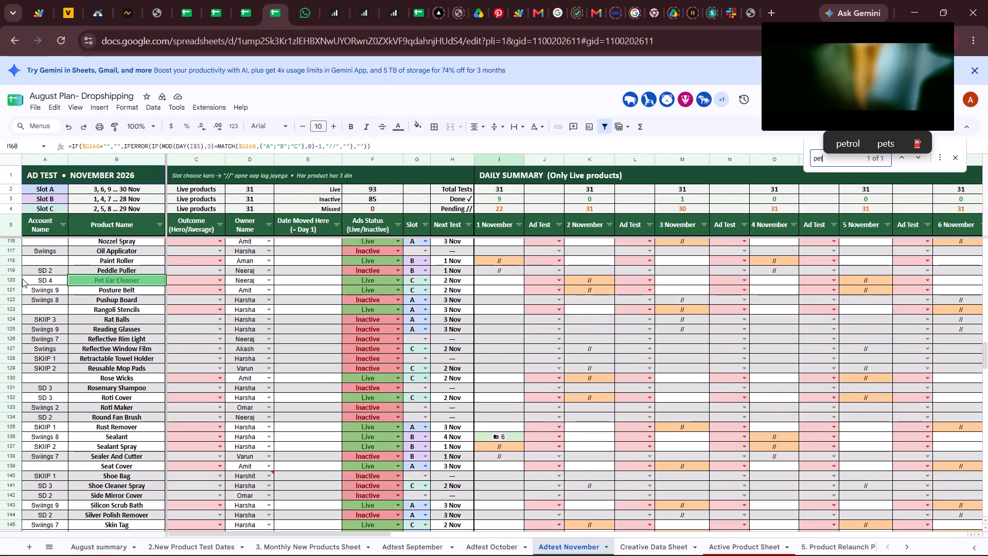
{"action": "left_click", "coordinate": [17, 278]}
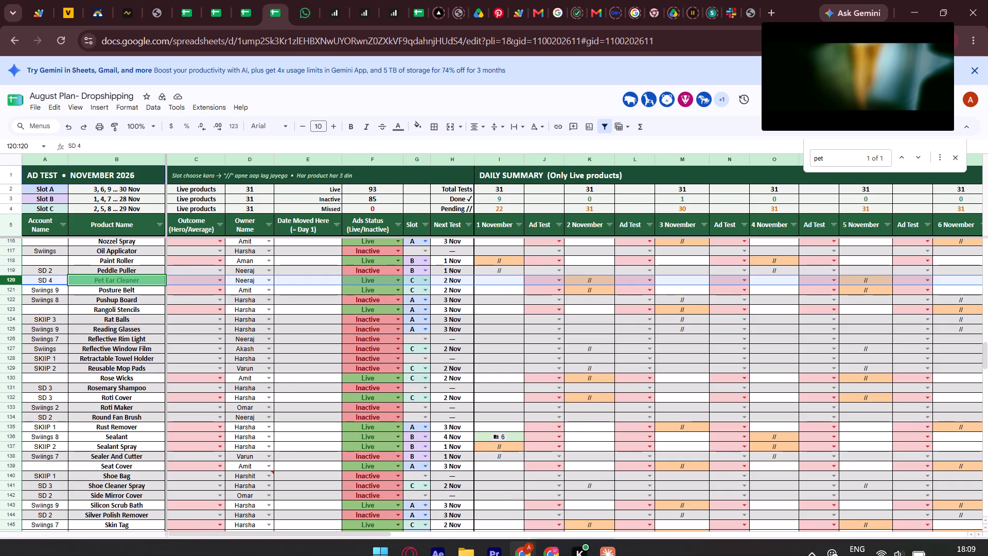
In Adtest October, locate the Pet Ear Cleaner row and paste the copied folder link as a chip into its 30 October cell.
{"action": "left_click", "coordinate": [498, 541]}
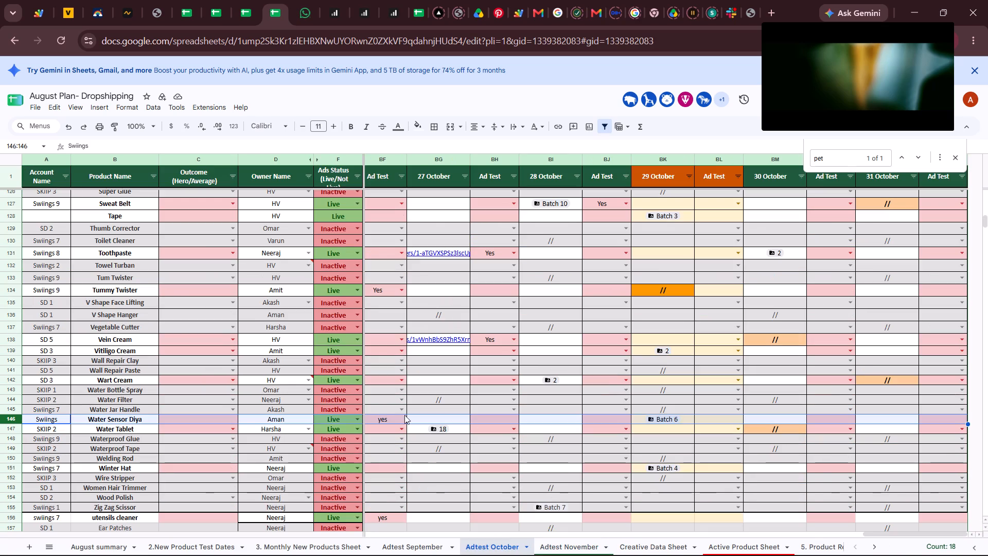
{"action": "scroll", "coordinate": [558, 235], "scroll_direction": "up", "scroll_amount": 5}
{"action": "scroll", "coordinate": [558, 235], "scroll_direction": "down", "scroll_amount": 1}
{"action": "left_click", "coordinate": [2, 392]}
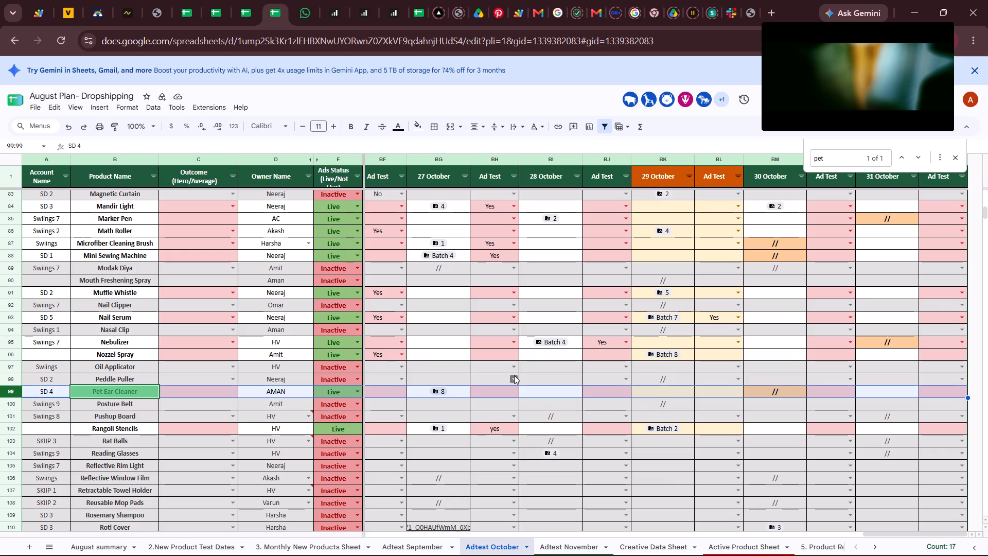
{"action": "scroll", "coordinate": [514, 375], "scroll_direction": "left", "scroll_amount": 3}
{"action": "left_click", "coordinate": [783, 393]}
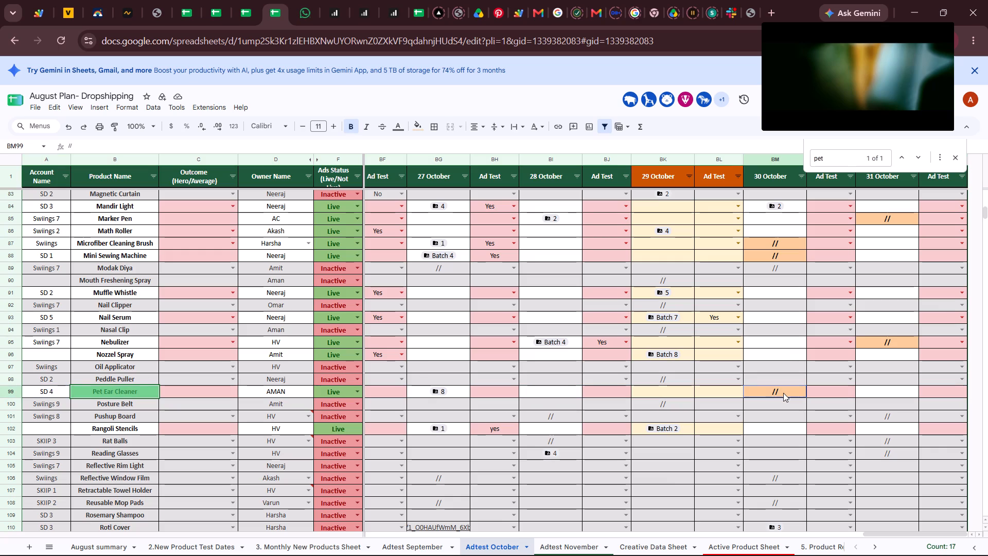
{"action": "key", "text": "ctrl+v"}
{"action": "key", "text": "Tab"}
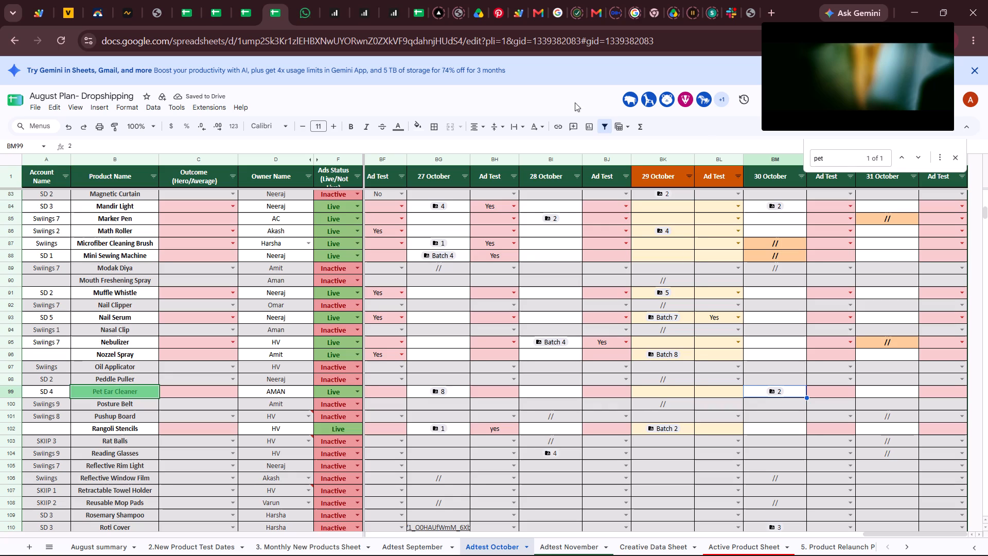
Return to Creative Data and copy the folder link of the Toothpaste entry in row 913.
{"action": "left_click", "coordinate": [247, 17]}
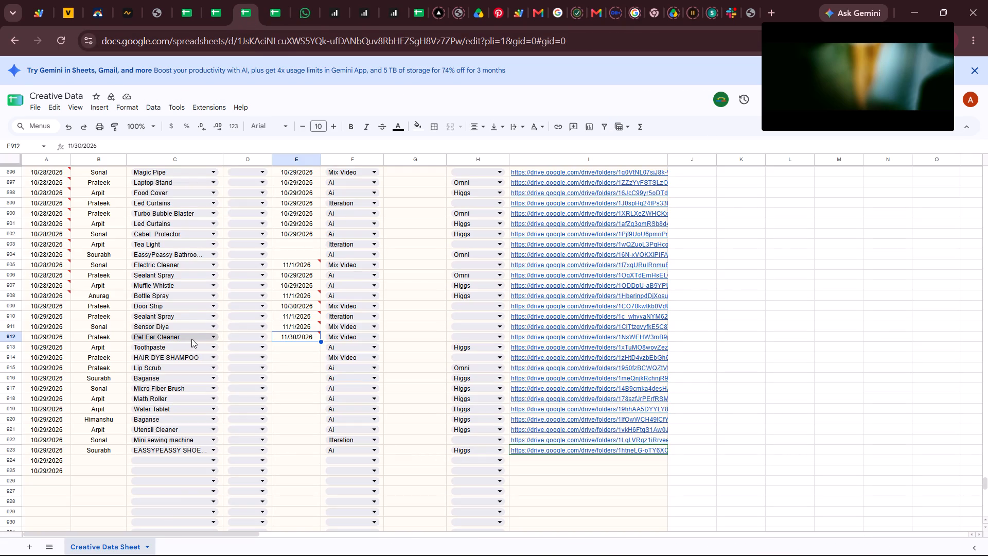
{"action": "left_click", "coordinate": [11, 346]}
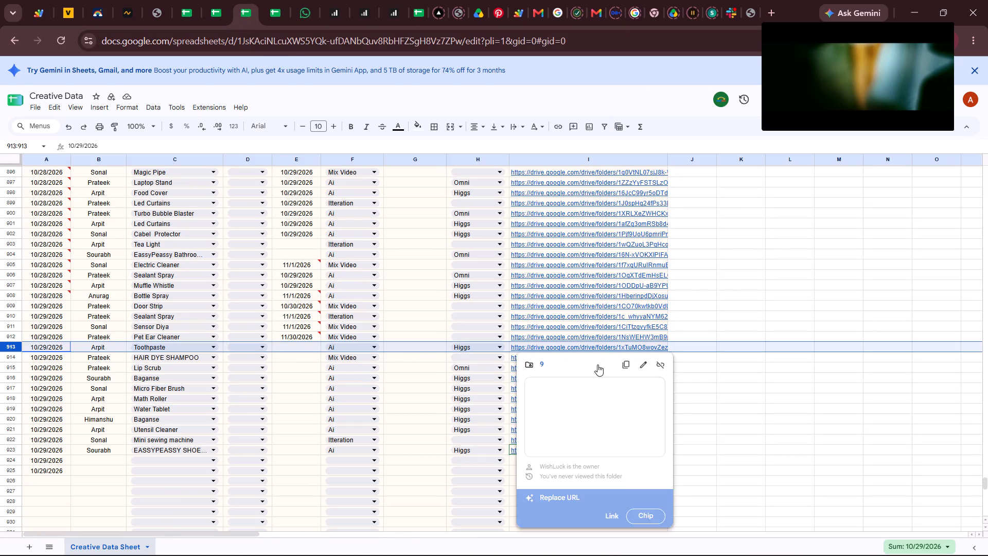
{"action": "left_click", "coordinate": [619, 363]}
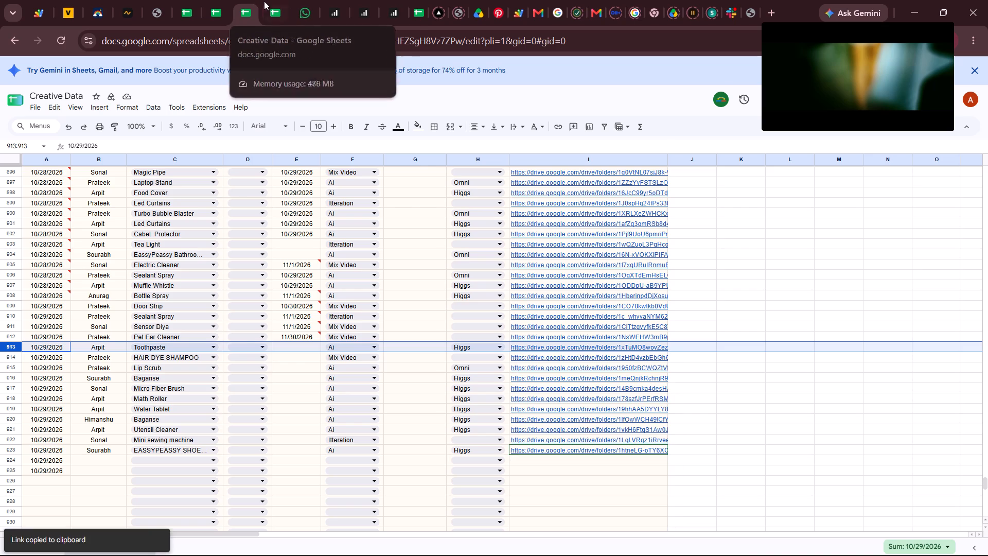
Switch to the August Plan's Adtest October sheet, search for "toot" and examine the Toothpaste row's test dates.
{"action": "left_click", "coordinate": [268, 2]}
{"action": "left_click_drag", "start_coordinate": [841, 158], "coordinate": [789, 157]}
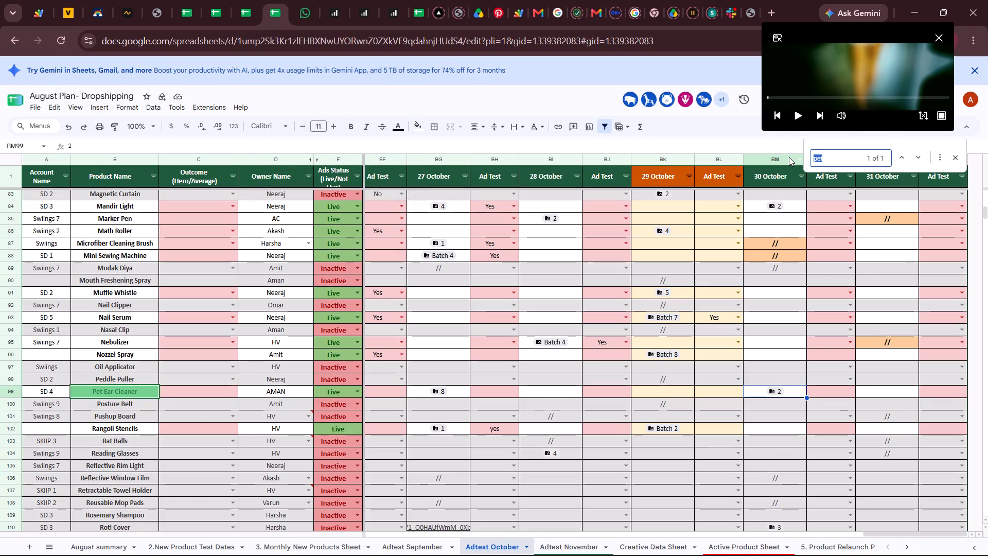
{"action": "key", "text": "BackSpace"}
{"action": "type", "text": "toot"}
{"action": "scroll", "coordinate": [439, 389], "scroll_direction": "down", "scroll_amount": 1}
{"action": "left_click", "coordinate": [15, 454]}
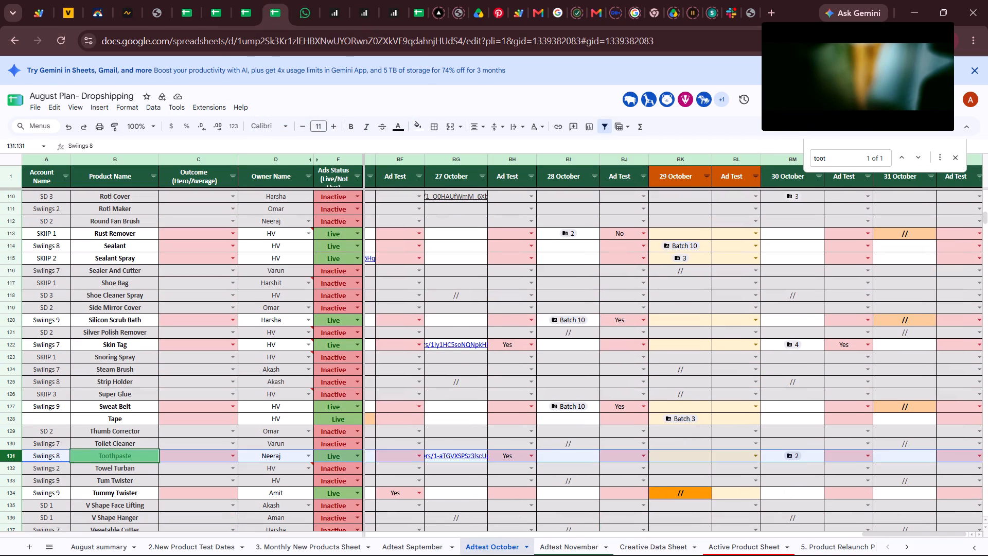
{"action": "scroll", "coordinate": [442, 435], "scroll_direction": "left", "scroll_amount": 4}
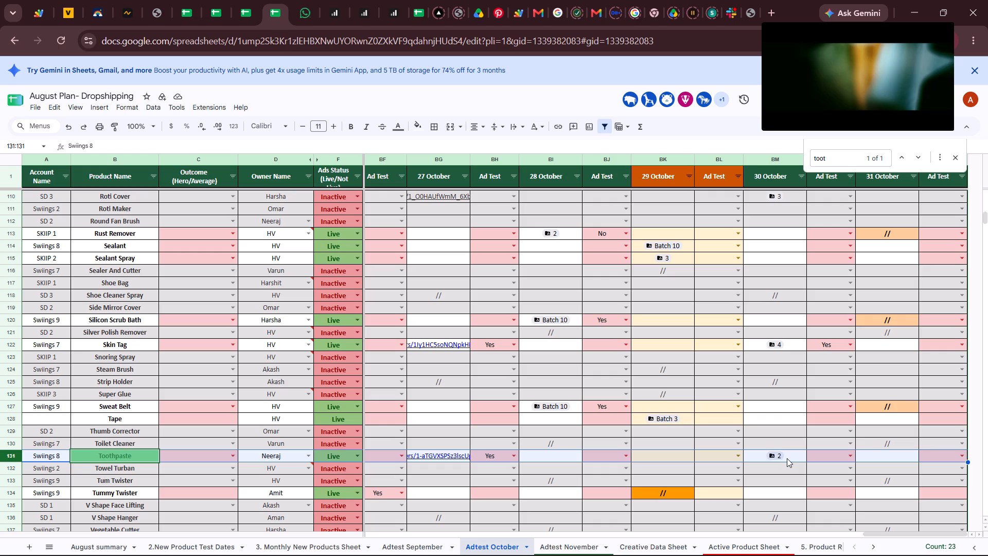
In Adtest November, locate the Toothpaste row and paste the copied folder link as a chip into its 2 November cell.
{"action": "left_click", "coordinate": [593, 543]}
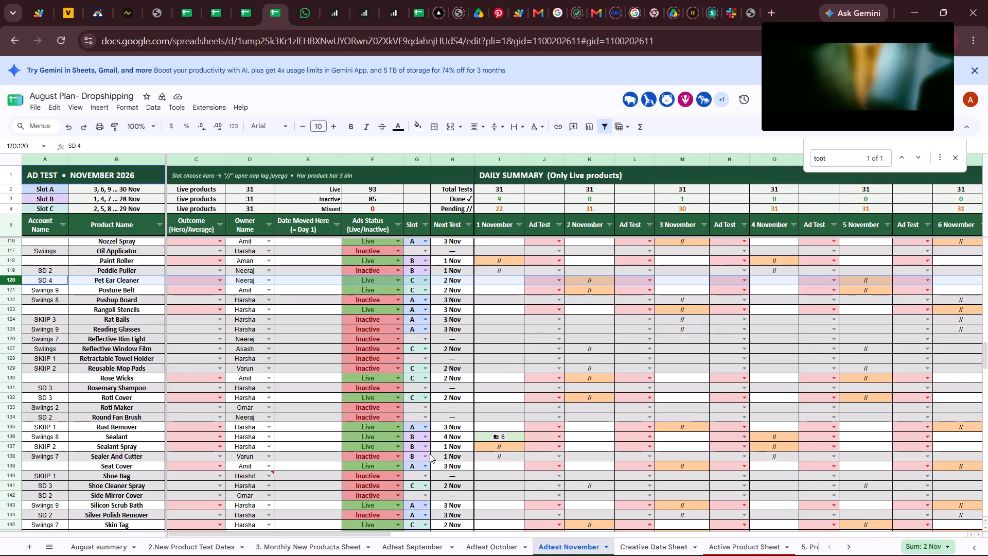
{"action": "scroll", "coordinate": [358, 420], "scroll_direction": "down", "scroll_amount": 4}
{"action": "scroll", "coordinate": [358, 420], "scroll_direction": "up", "scroll_amount": 1}
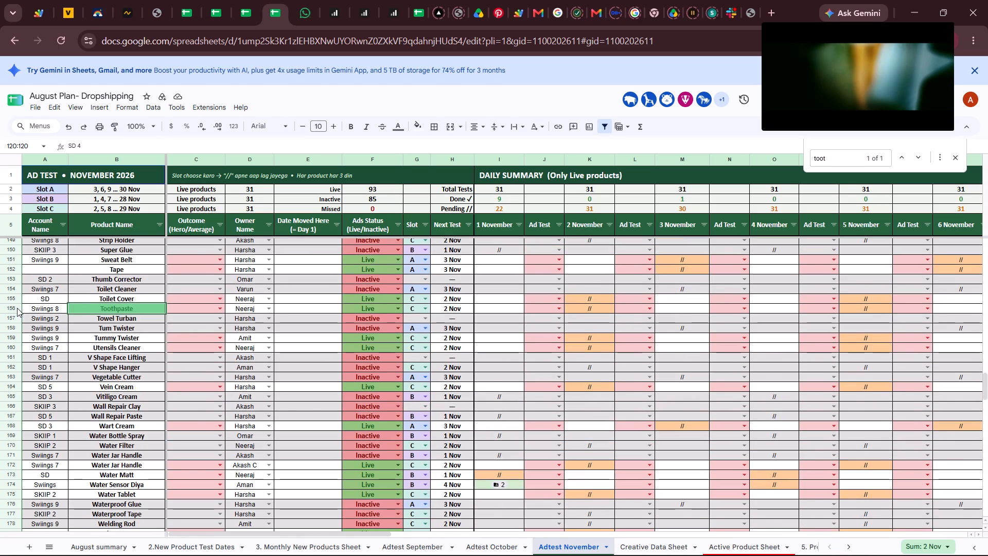
{"action": "left_click", "coordinate": [17, 308]}
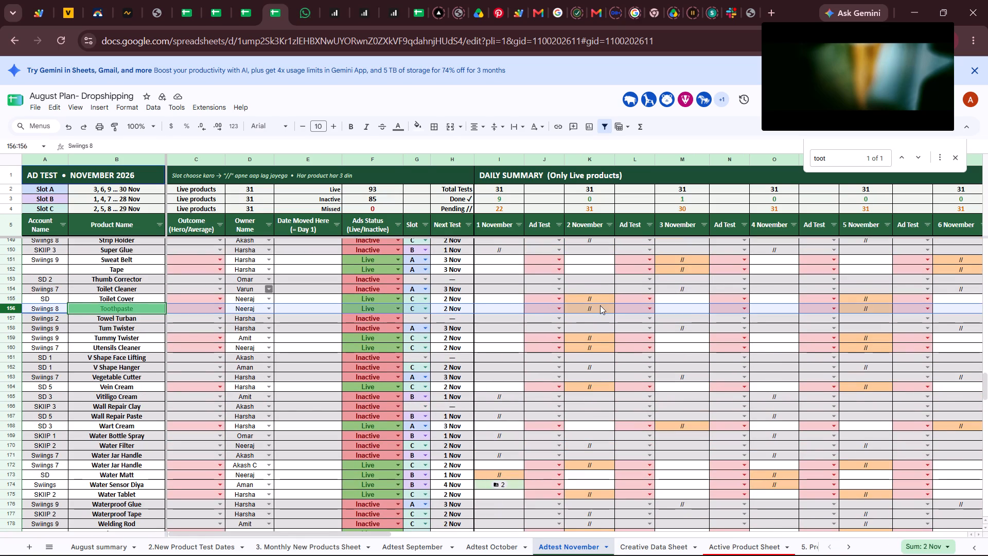
{"action": "triple_click", "coordinate": [600, 305]}
{"action": "left_click", "coordinate": [608, 287]}
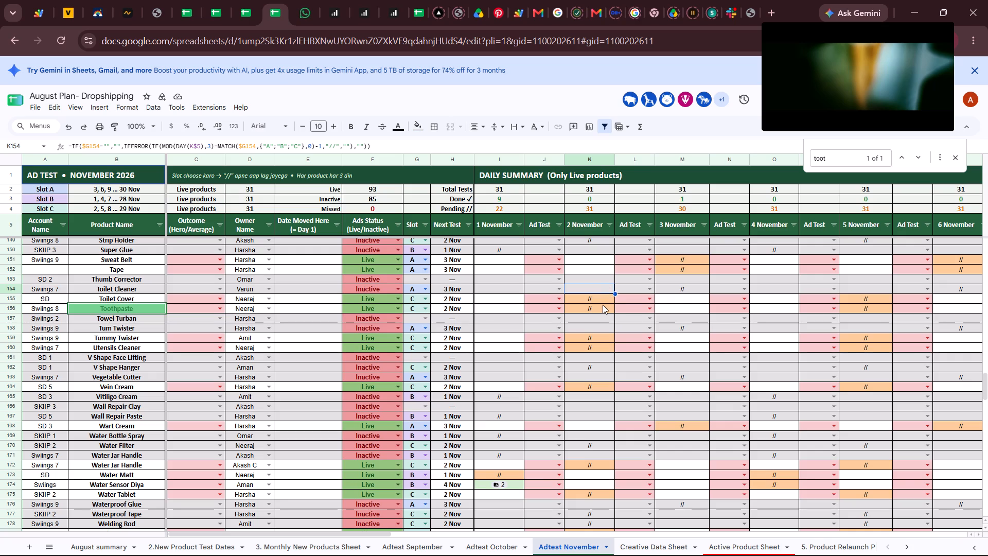
{"action": "left_click", "coordinate": [603, 305]}
{"action": "key", "text": "ctrl+v"}
{"action": "key", "text": "Tab"}
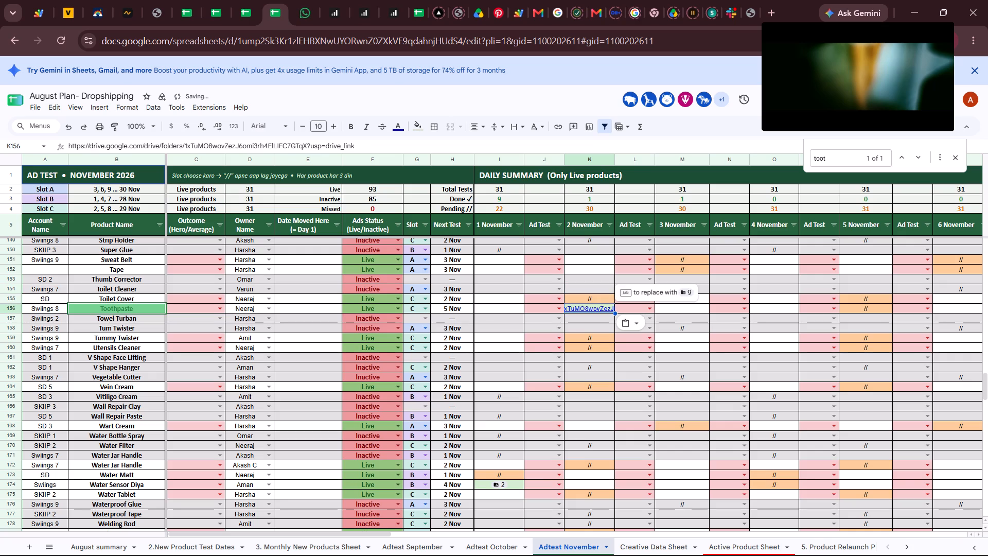
{"action": "left_click", "coordinate": [597, 269]}
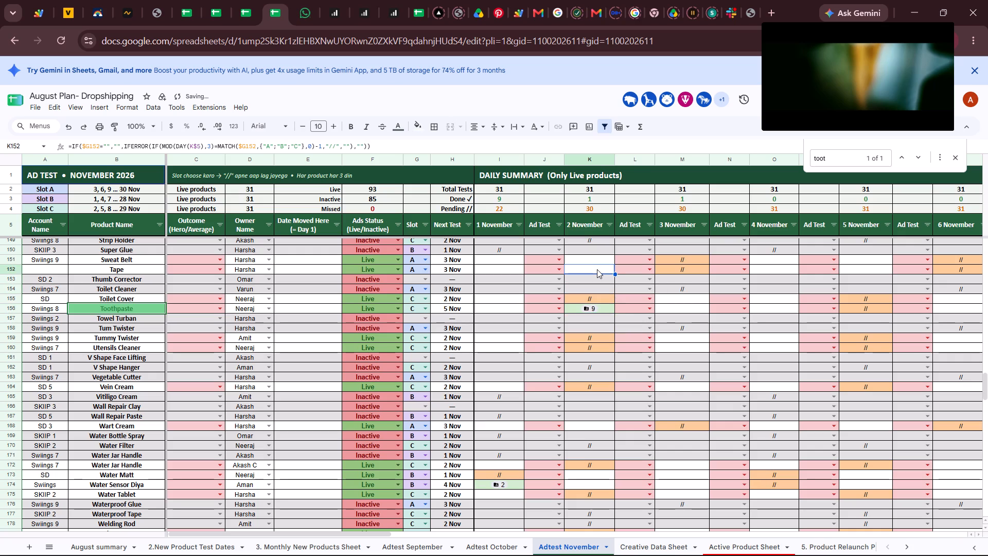
Return to Creative Data and set the Toothpaste entry's test date in row 913 to 11/2/2026.
{"action": "left_click", "coordinate": [250, 4]}
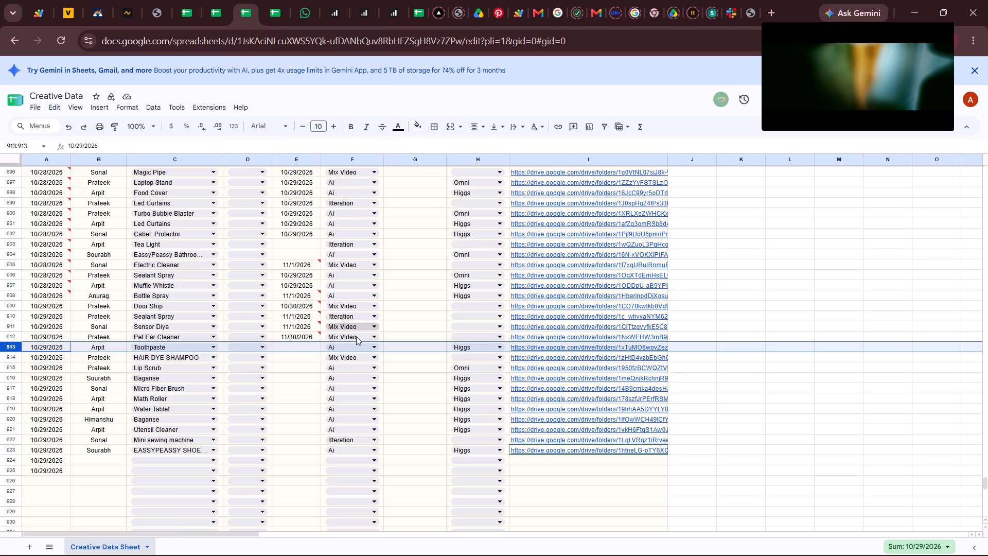
{"action": "double_click", "coordinate": [302, 346]}
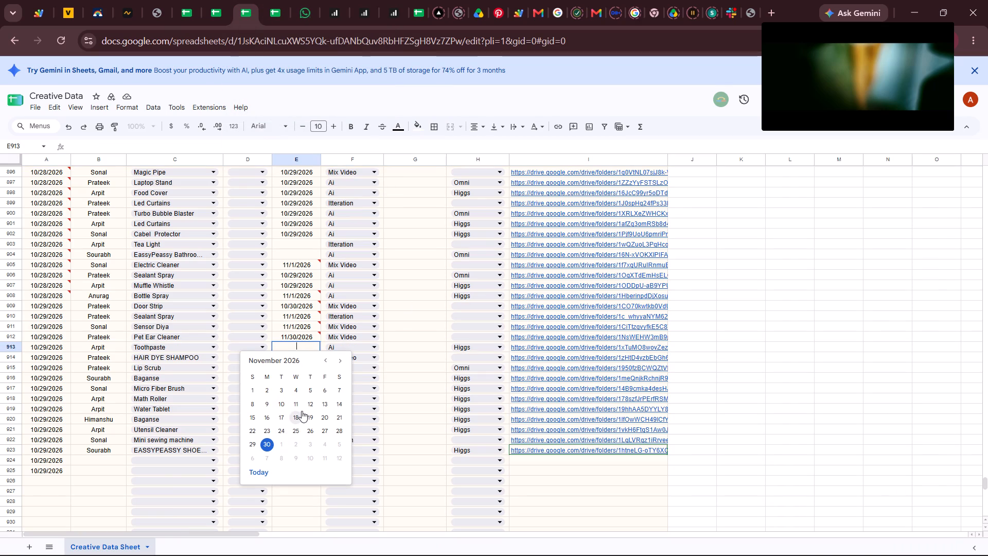
{"action": "left_click", "coordinate": [266, 4]}
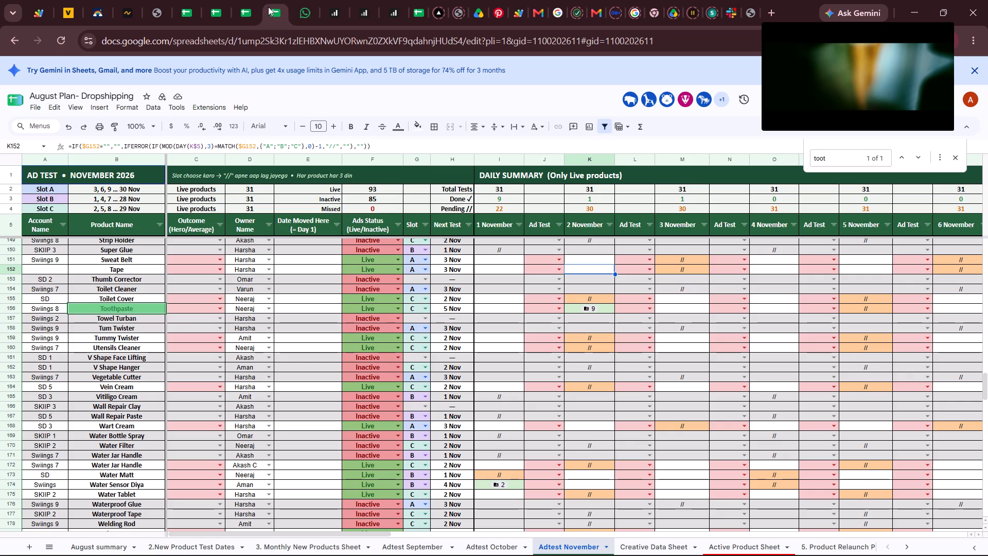
{"action": "left_click", "coordinate": [242, 1]}
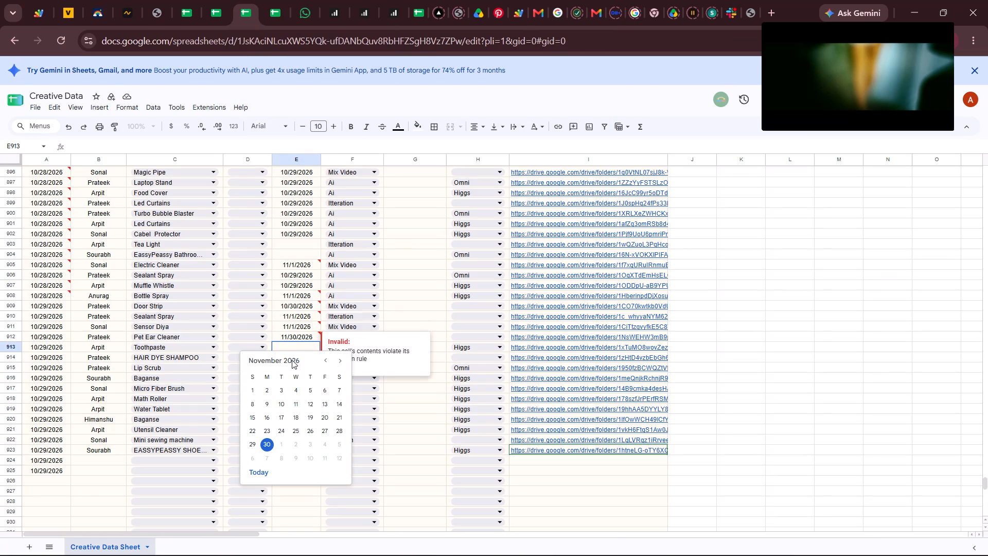
{"action": "left_click", "coordinate": [272, 390]}
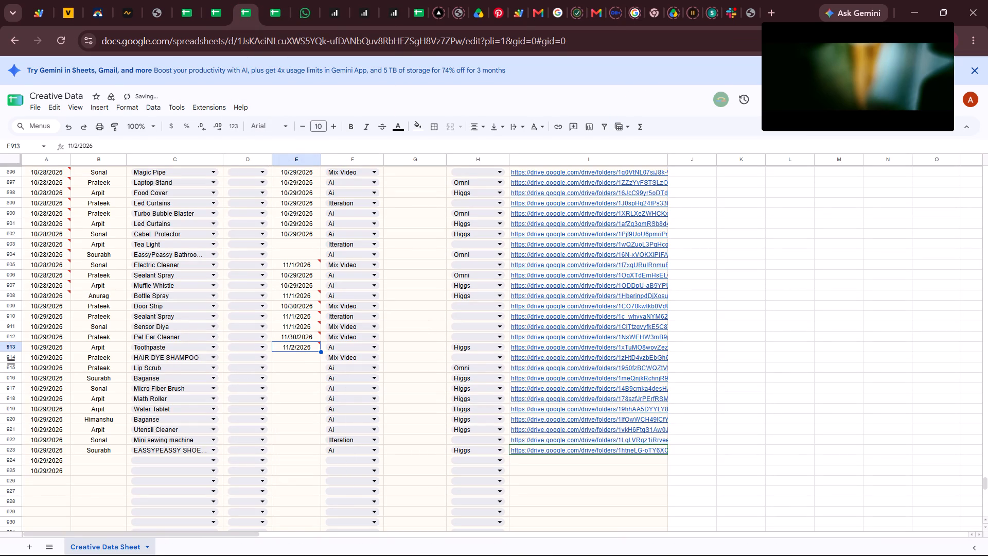
Copy the folder link of the HAIR DYE SHAMPOO entry in row 914.
{"action": "left_click", "coordinate": [16, 357]}
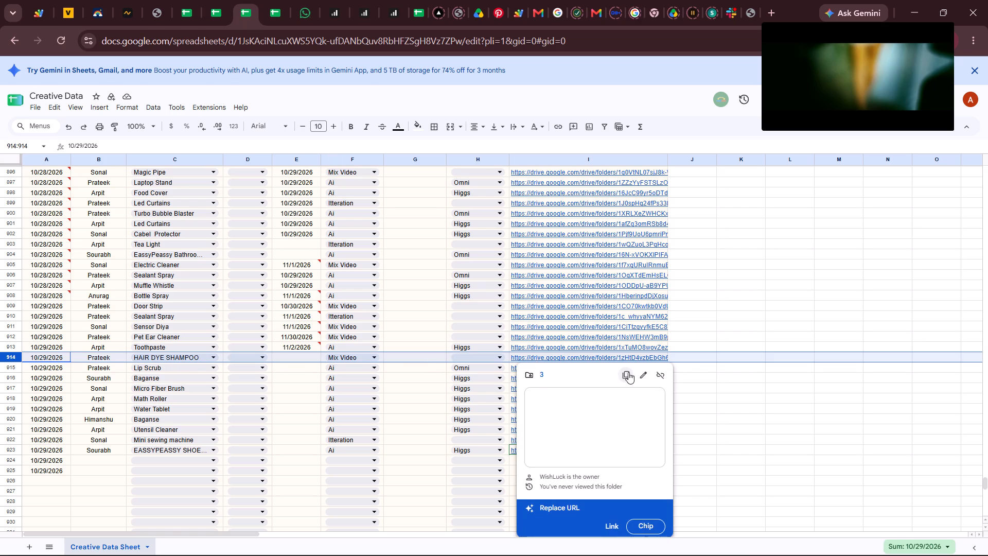
{"action": "left_click", "coordinate": [628, 372]}
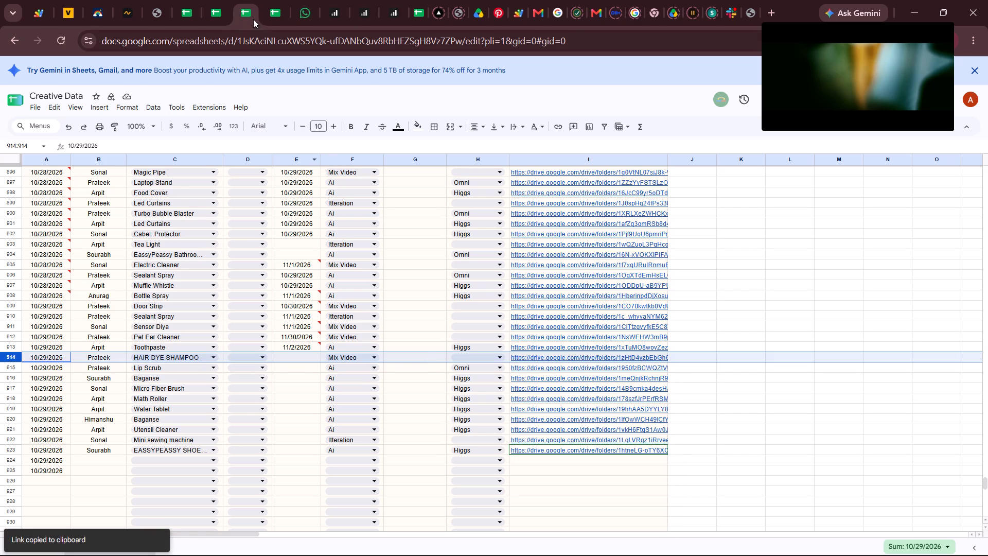
In the August Plan's Adtest October sheet, search for "hair" and paste the link as a chip into Hair Dye Shampoo's 30 October cell.
{"action": "left_click", "coordinate": [263, 13]}
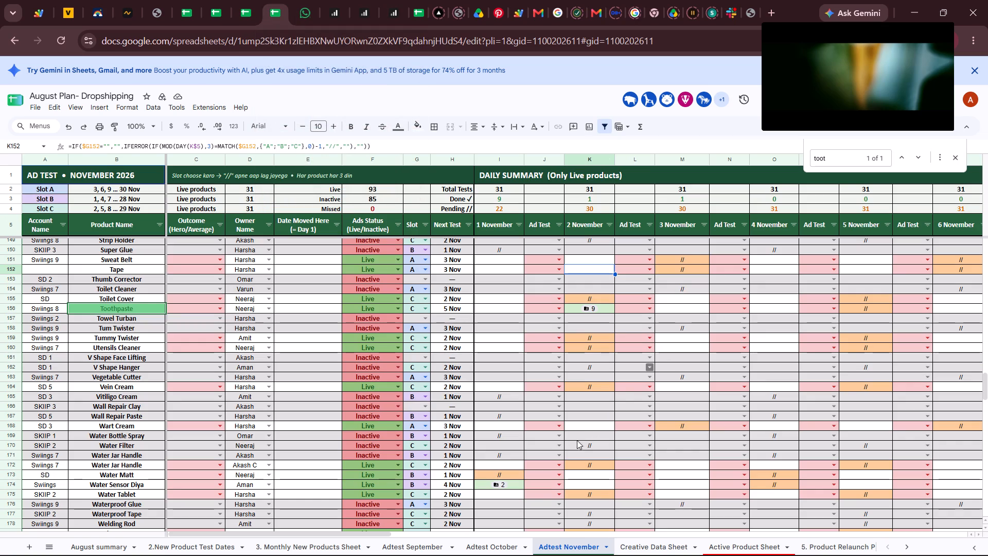
{"action": "left_click", "coordinate": [497, 542]}
{"action": "left_click_drag", "start_coordinate": [830, 162], "coordinate": [792, 160]}
{"action": "key", "text": "BackSpace"}
{"action": "type", "text": "hair"}
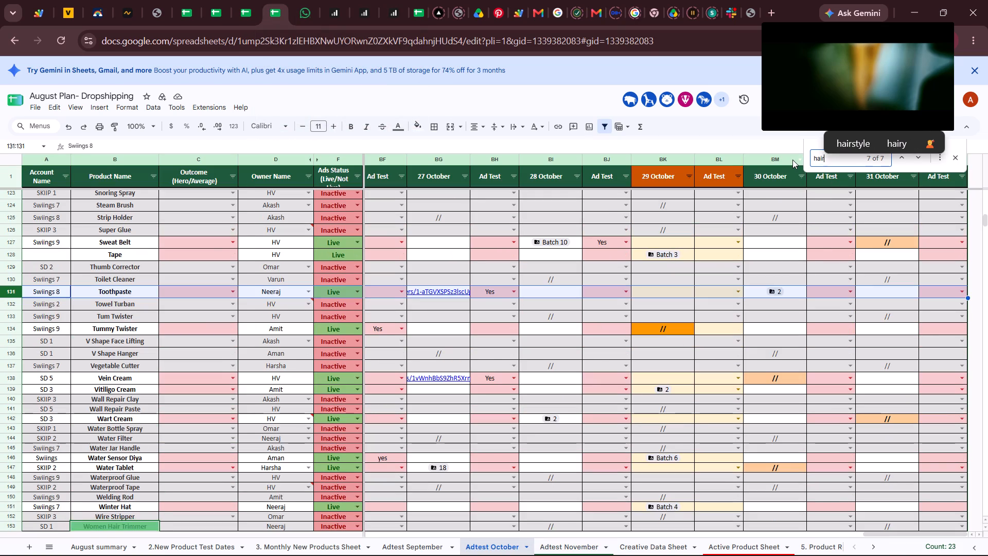
{"action": "scroll", "coordinate": [783, 167], "scroll_direction": "up", "scroll_amount": 3}
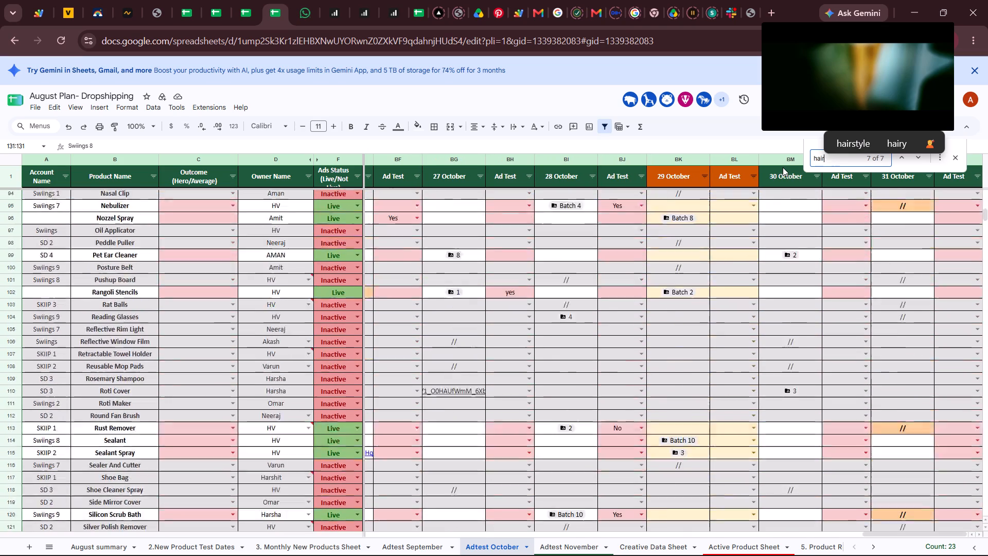
{"action": "scroll", "coordinate": [783, 167], "scroll_direction": "up", "scroll_amount": 3}
{"action": "scroll", "coordinate": [783, 167], "scroll_direction": "down", "scroll_amount": 1}
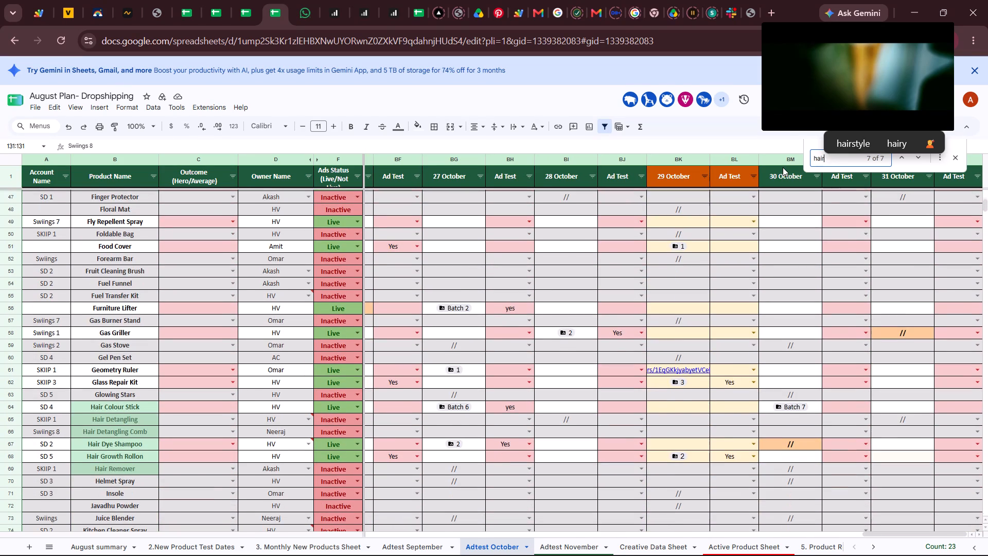
{"action": "scroll", "coordinate": [783, 167], "scroll_direction": "down", "scroll_amount": 1}
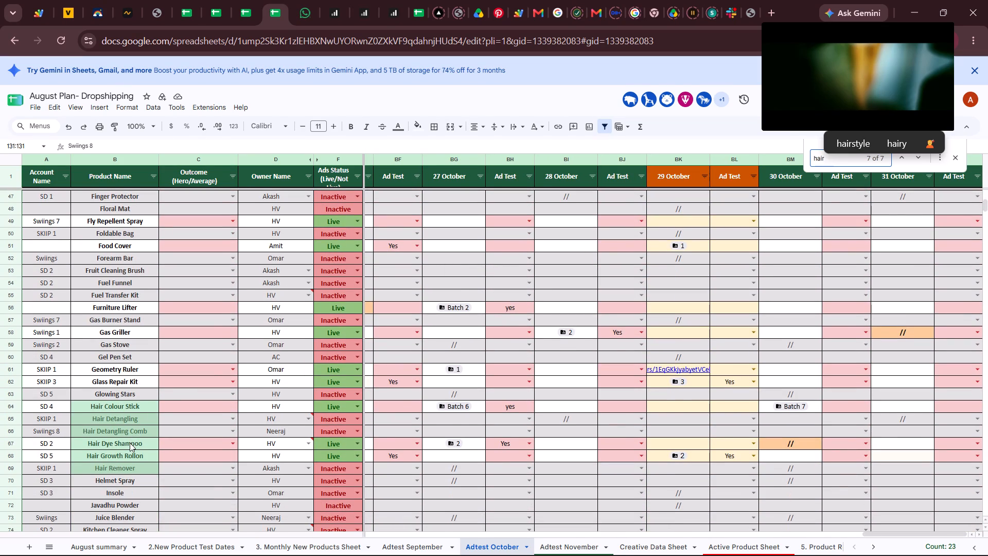
{"action": "left_click", "coordinate": [15, 439]}
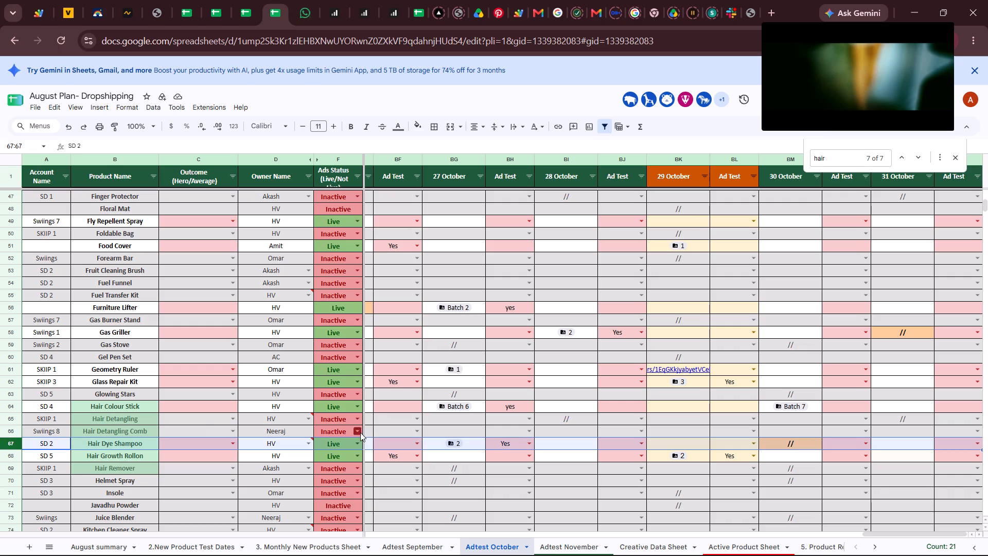
{"action": "scroll", "coordinate": [491, 429], "scroll_direction": "left", "scroll_amount": 3}
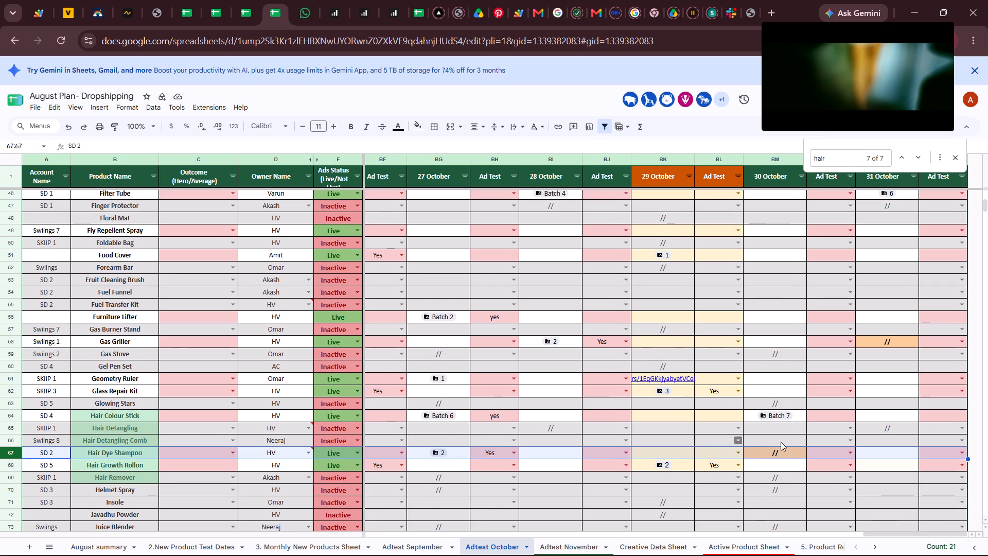
{"action": "left_click", "coordinate": [785, 454]}
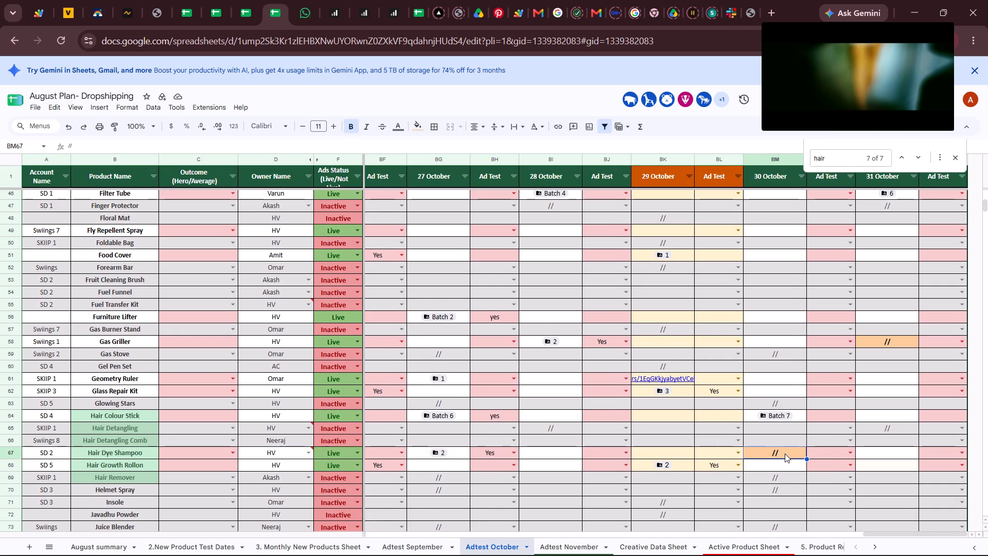
{"action": "key", "text": "ctrl+v"}
{"action": "key", "text": "Tab"}
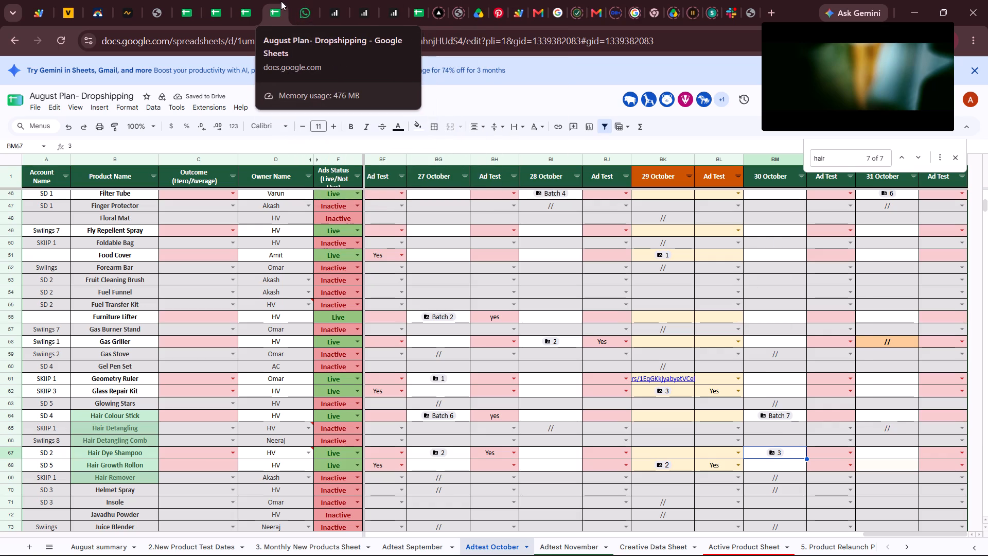
Return to the HAIR DYE SHAMPOO entry in Creative Data.
{"action": "left_click", "coordinate": [246, 3]}
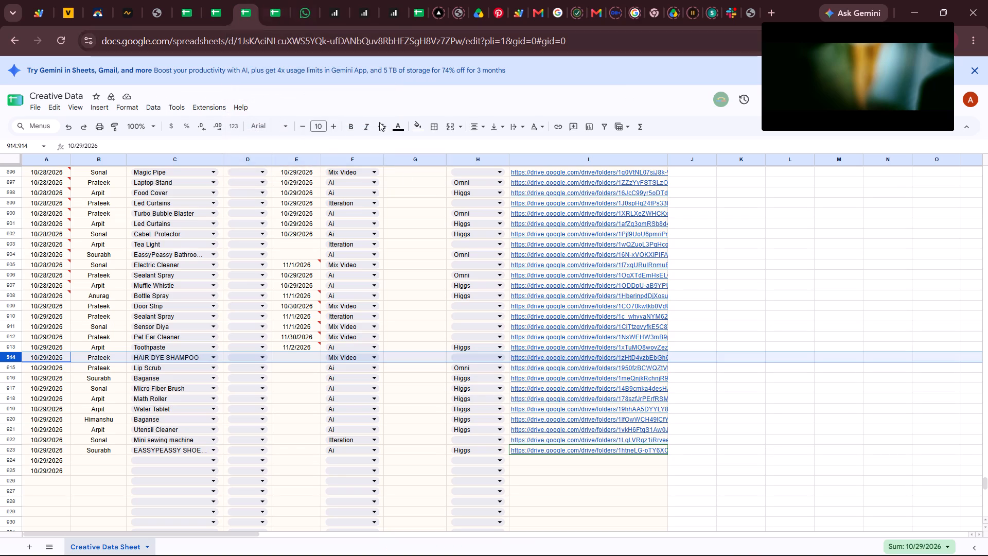
Set the HAIR DYE SHAMPOO entry's test date in row 914 to 10/30/2026.
{"action": "double_click", "coordinate": [289, 354]}
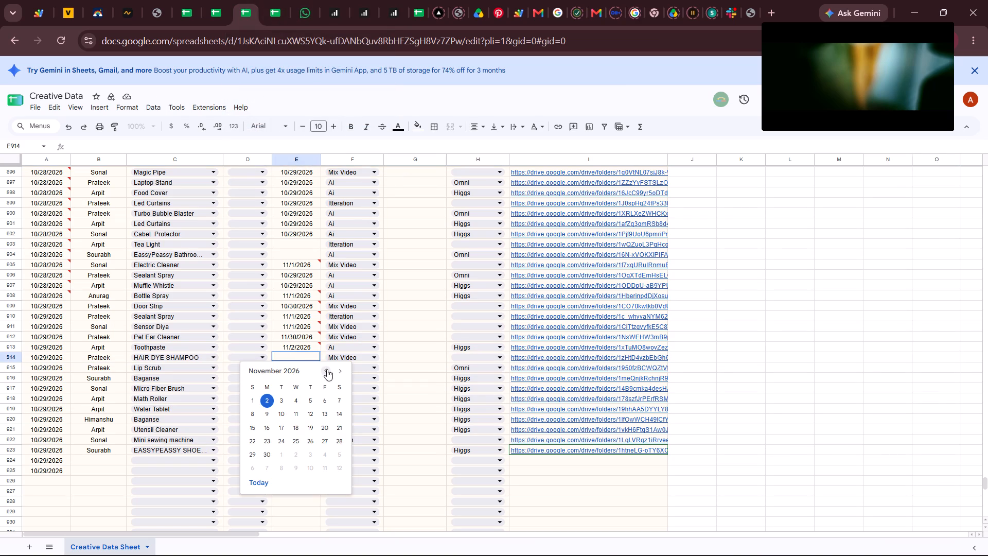
{"action": "left_click", "coordinate": [327, 369]}
{"action": "left_click", "coordinate": [323, 458]}
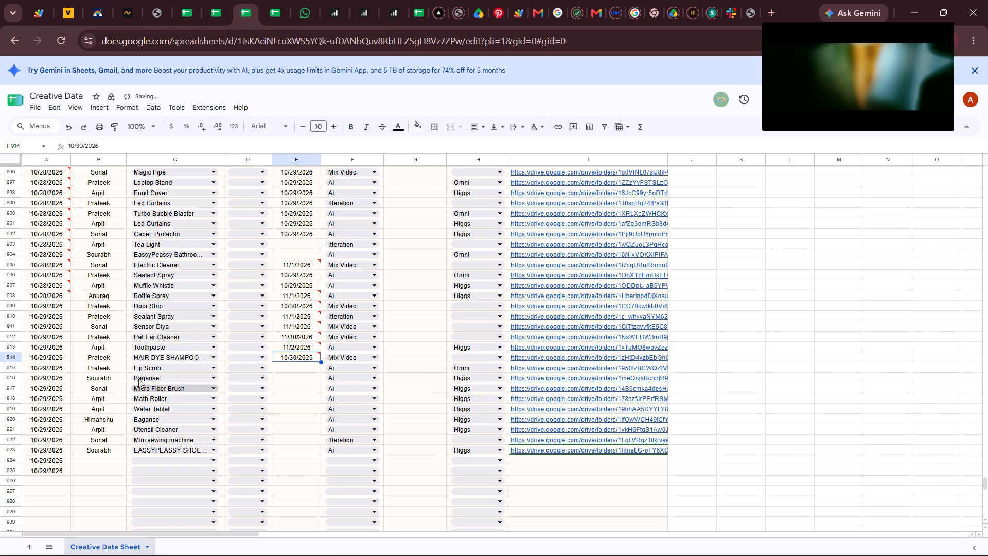
Copy the folder link of the Lip Scrub entry in row 915.
{"action": "left_click", "coordinate": [5, 365]}
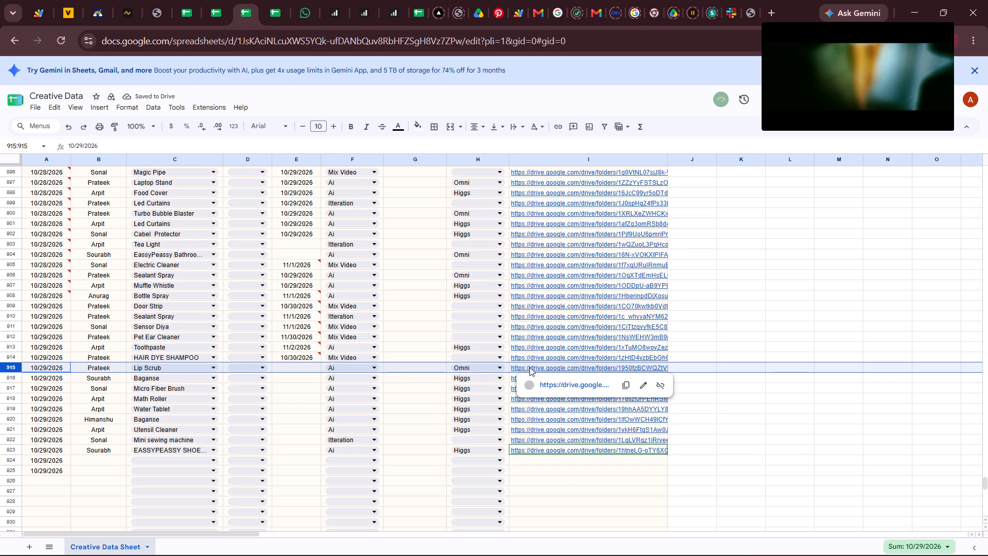
{"action": "left_click", "coordinate": [624, 383]}
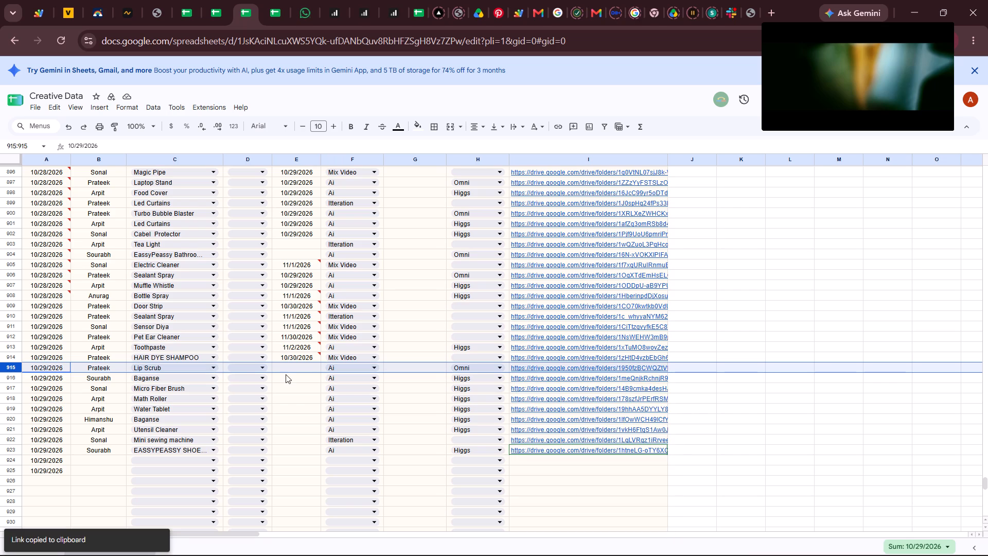
In August Plan's Adtest October sheet, search for "lip" and replace the // in Lip Scrub's 30 October cell with the link as a chip.
{"action": "left_click", "coordinate": [280, 8]}
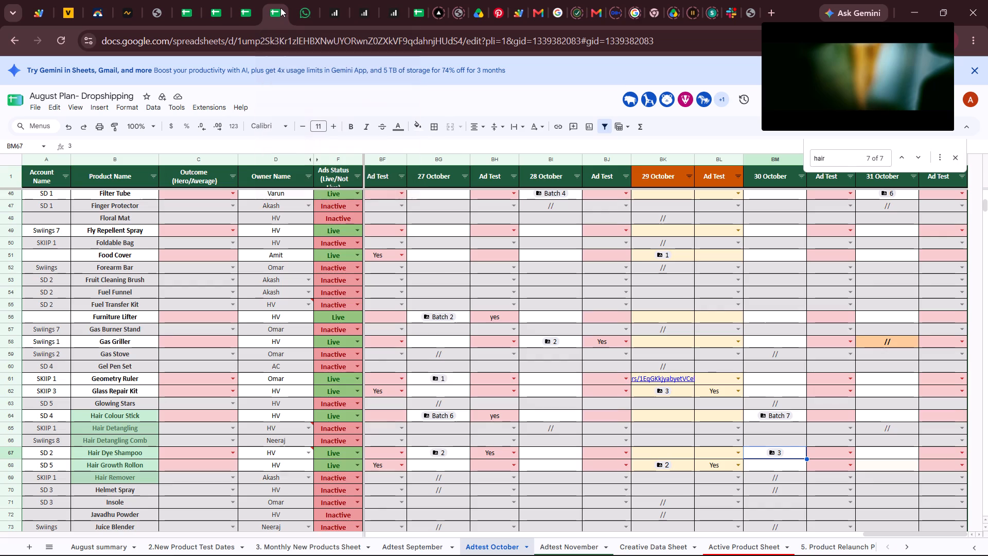
{"action": "left_click_drag", "start_coordinate": [831, 162], "coordinate": [796, 154]}
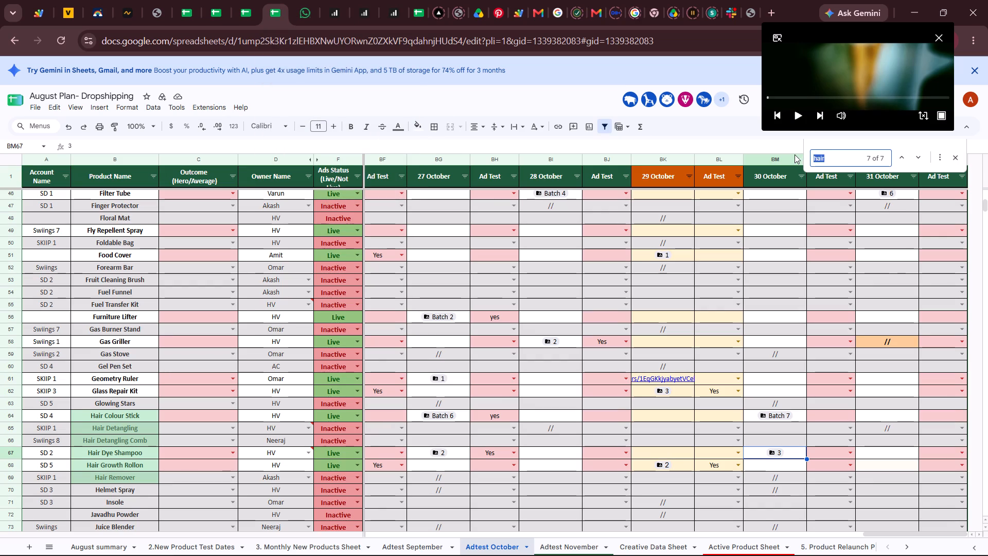
{"action": "key", "text": "BackSpace"}
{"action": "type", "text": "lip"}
{"action": "scroll", "coordinate": [660, 257], "scroll_direction": "down", "scroll_amount": 1}
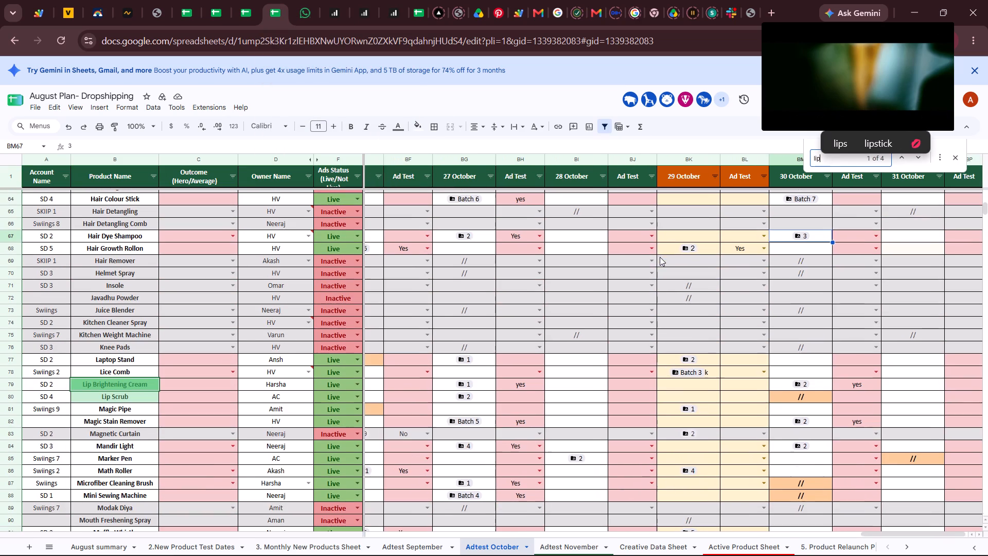
{"action": "scroll", "coordinate": [660, 257], "scroll_direction": "down", "scroll_amount": 1}
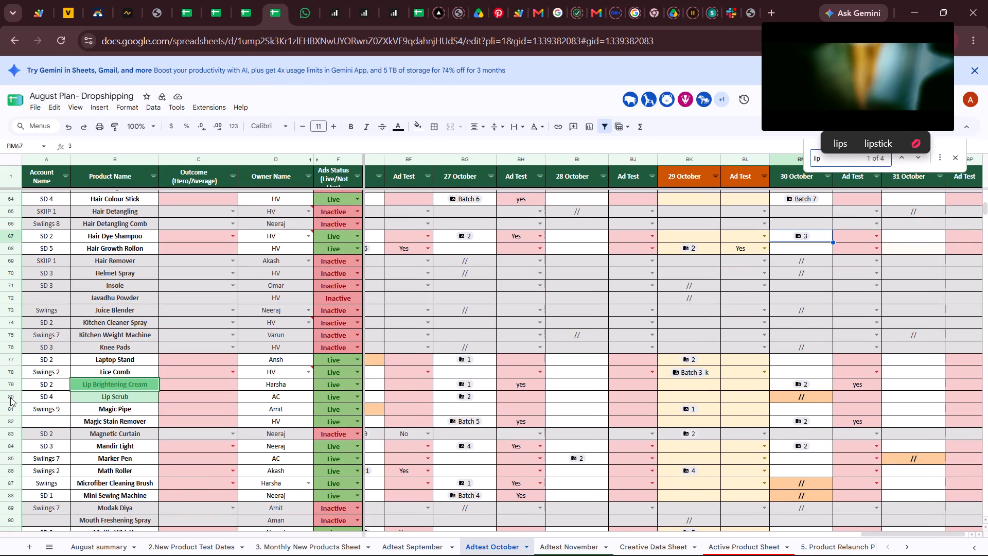
{"action": "left_click", "coordinate": [10, 397]}
{"action": "scroll", "coordinate": [307, 394], "scroll_direction": "left", "scroll_amount": 4}
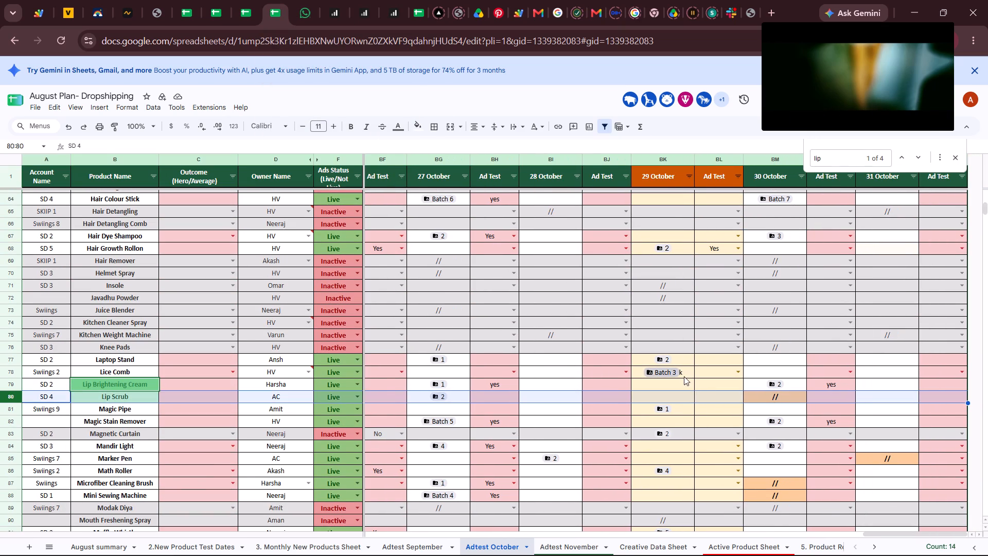
{"action": "double_click", "coordinate": [786, 398]}
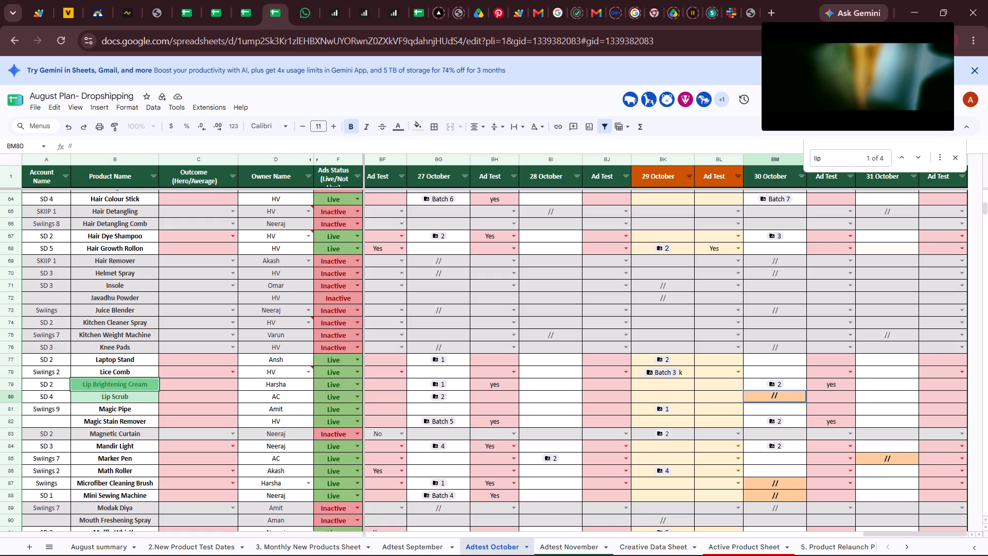
{"action": "key", "text": "ctrl+a"}
{"action": "key", "text": "BackSpace"}
{"action": "key", "text": "ctrl+v"}
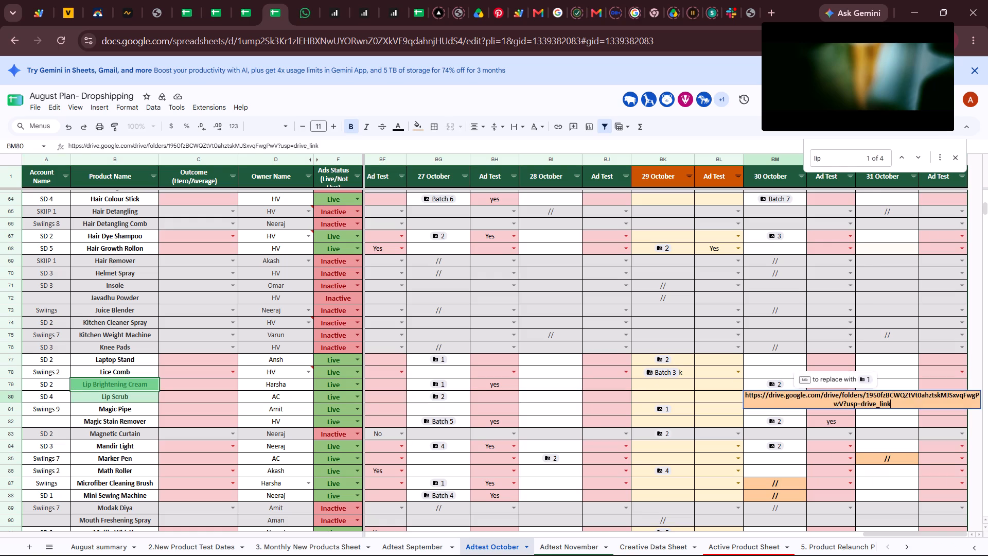
{"action": "key", "text": "Tab"}
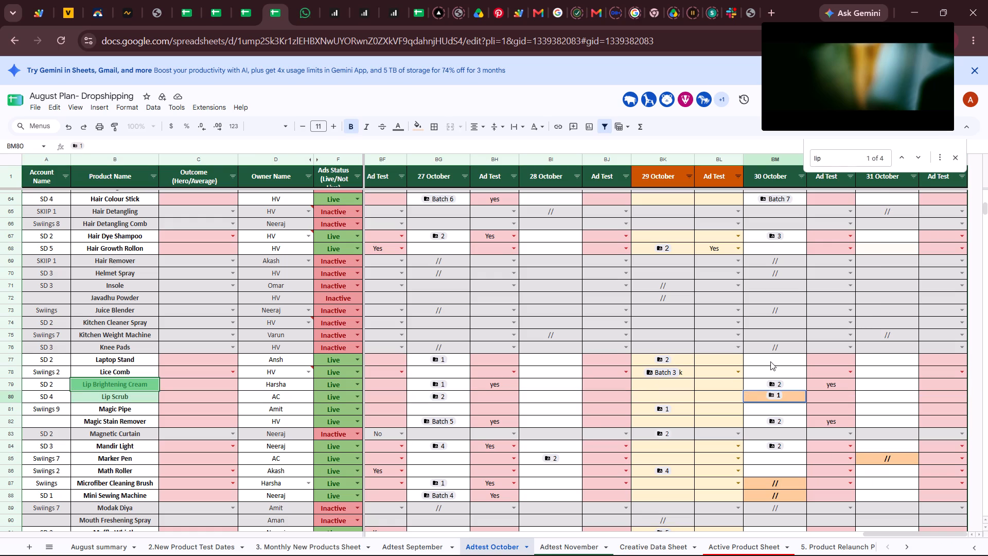
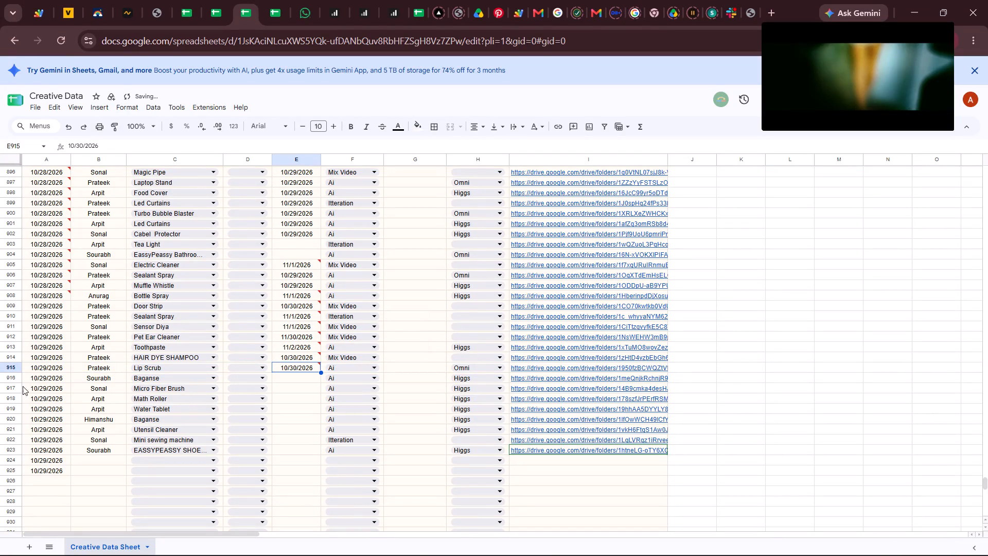
Select the Micro Fiber Brush entry's row 917 in the creative list, moving past the Baganse entry in row 916.
{"action": "left_click", "coordinate": [12, 378]}
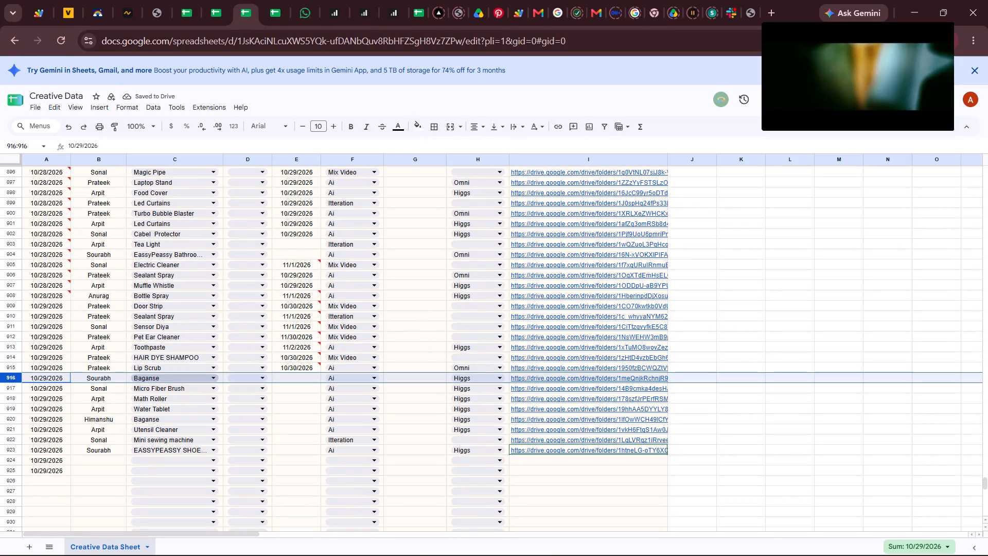
{"action": "left_click", "coordinate": [11, 390]}
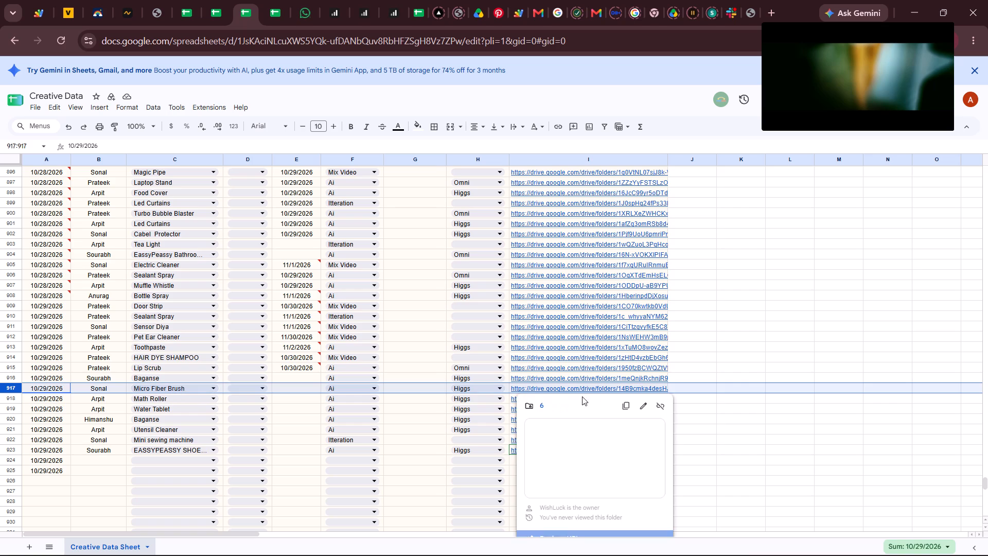
Copy the folder link of the Micro Fiber Brush entry in row 917.
{"action": "left_click", "coordinate": [625, 406]}
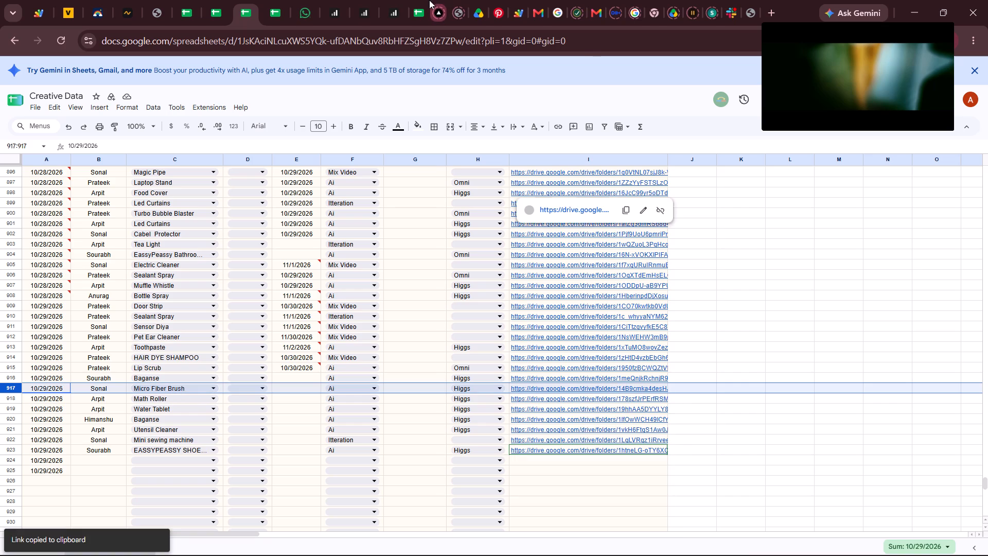
In the August Plan's Adtest October sheet, search for "micro" and turn off the active filter so all products are included.
{"action": "left_click", "coordinate": [282, 4]}
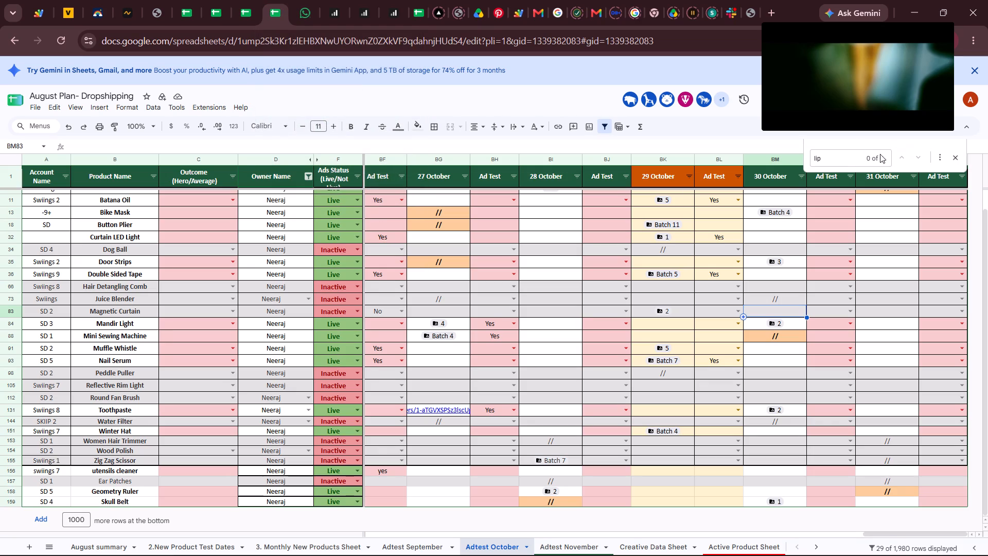
{"action": "left_click_drag", "start_coordinate": [835, 157], "coordinate": [775, 159]}
{"action": "key", "text": "BackSpace"}
{"action": "type", "text": "micr"}
{"action": "scroll", "coordinate": [581, 282], "scroll_direction": "up", "scroll_amount": 4}
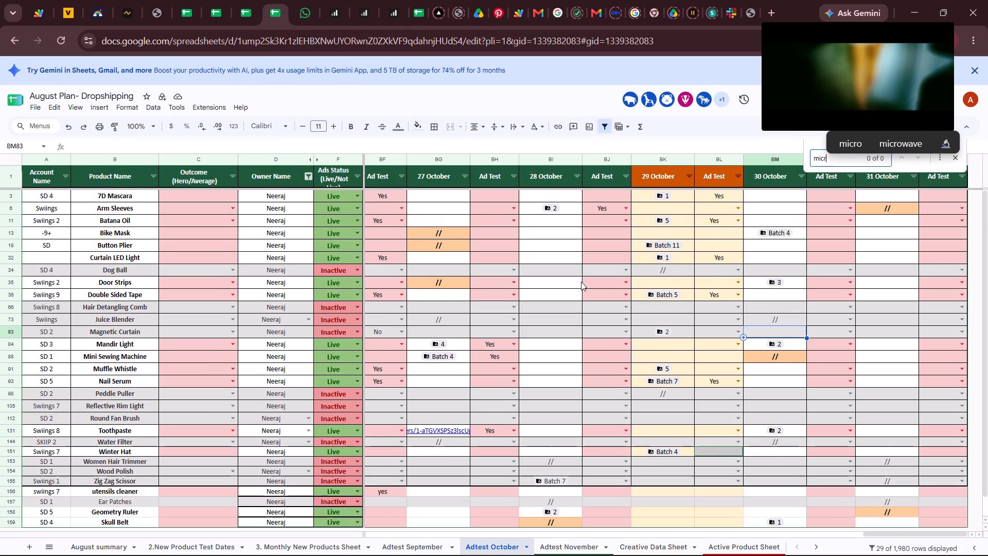
{"action": "left_click", "coordinate": [608, 122]}
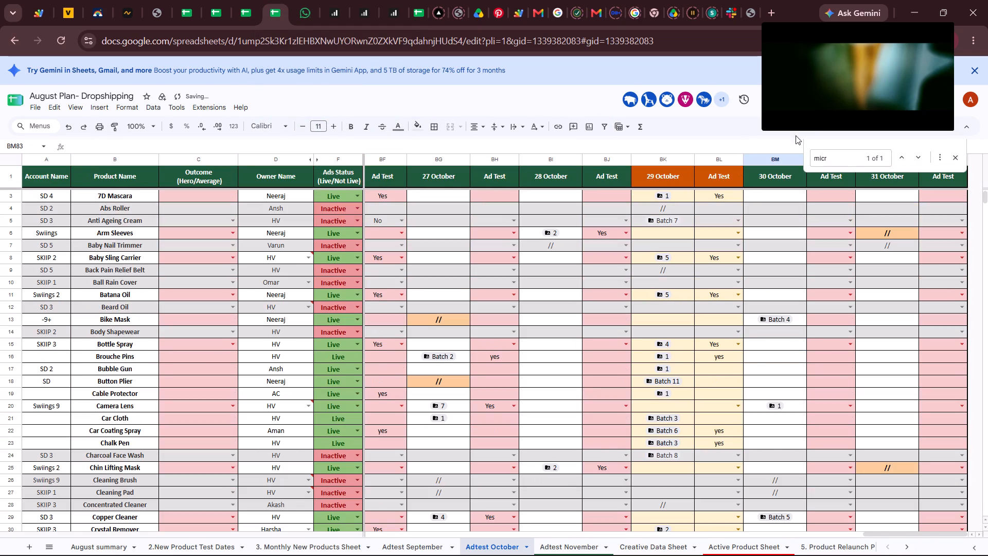
{"action": "left_click", "coordinate": [835, 157]}
{"action": "key", "text": "o"}
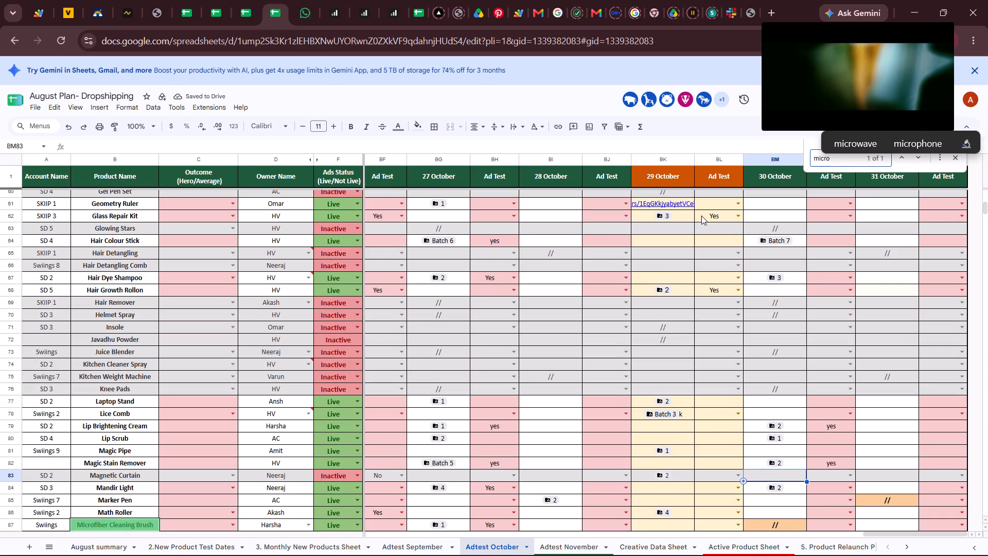
{"action": "scroll", "coordinate": [576, 275], "scroll_direction": "down", "scroll_amount": 1}
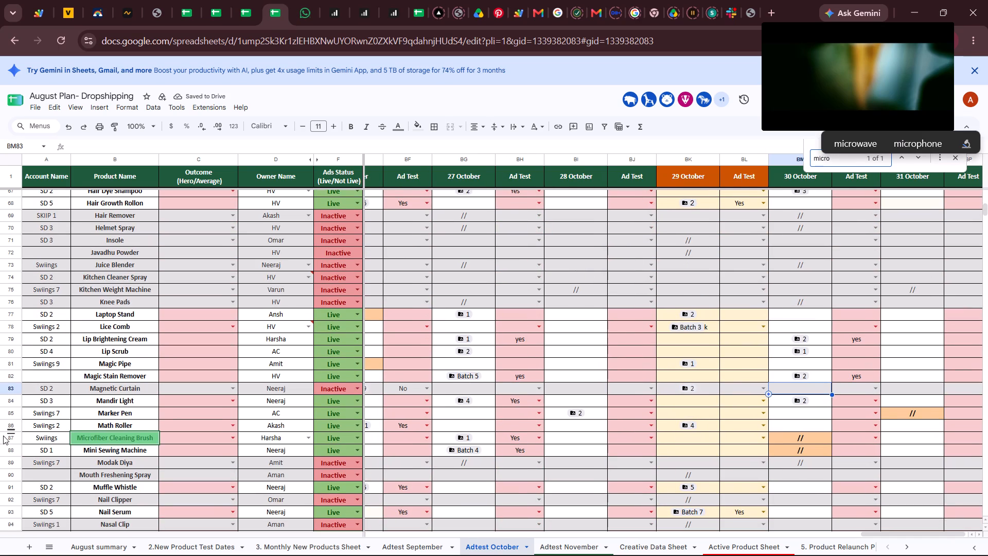
Replace the // in Microfiber Cleaning Brush's 30 October cell with the copied folder link as a chip.
{"action": "left_click", "coordinate": [6, 437]}
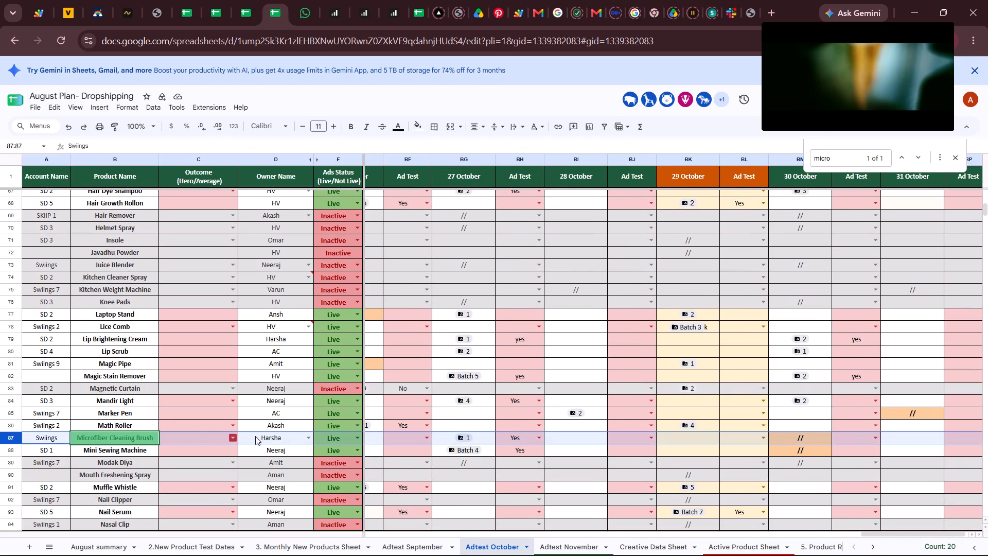
{"action": "scroll", "coordinate": [290, 447], "scroll_direction": "left", "scroll_amount": 1}
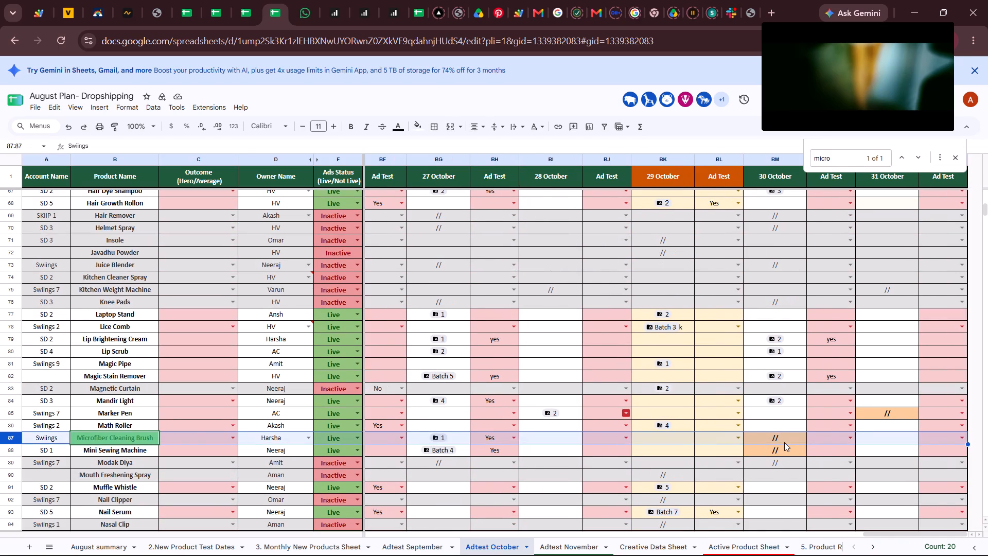
{"action": "double_click", "coordinate": [785, 441]}
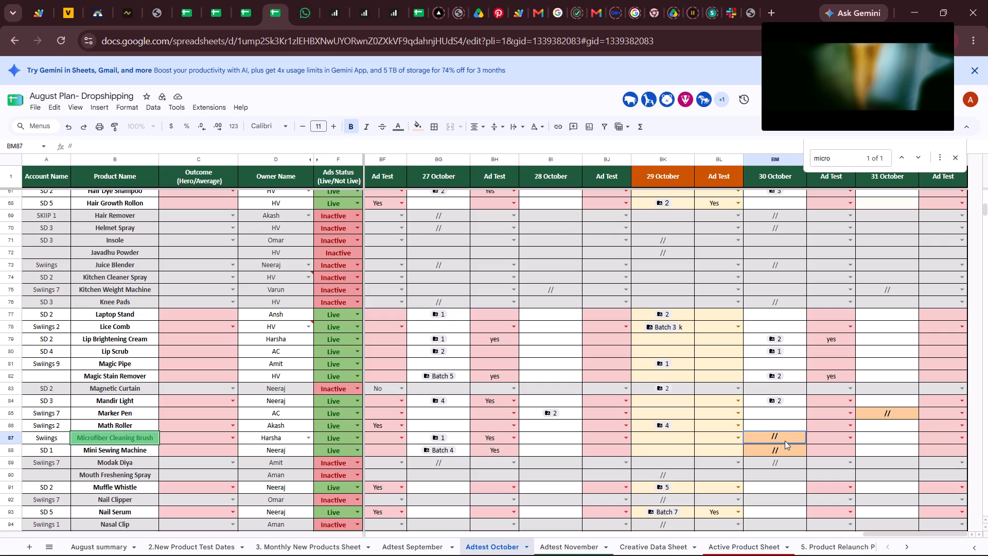
{"action": "key", "text": "BackSpace"}
{"action": "key", "text": "BackSpace"}
{"action": "key", "text": "ctrl+v"}
{"action": "key", "text": "Tab"}
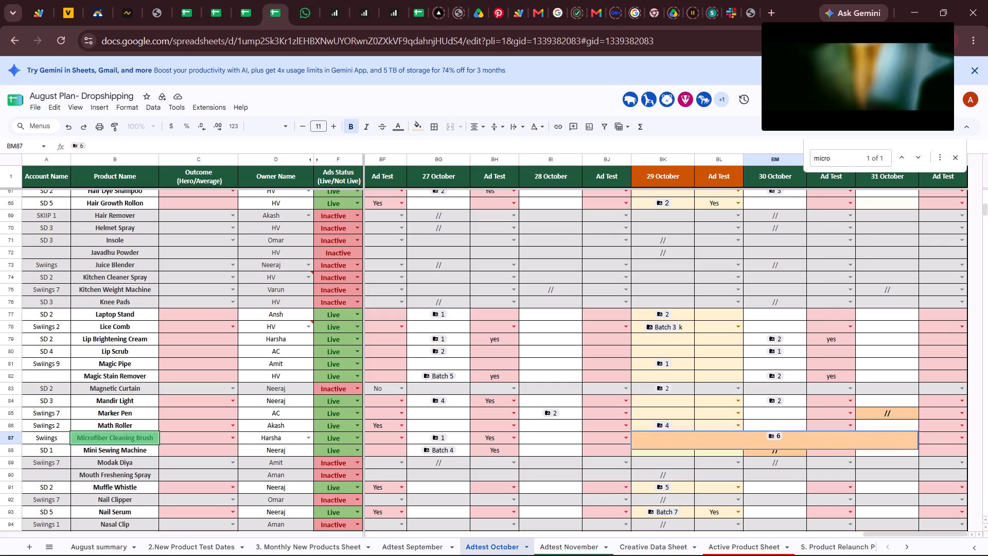
{"action": "left_click", "coordinate": [791, 320]}
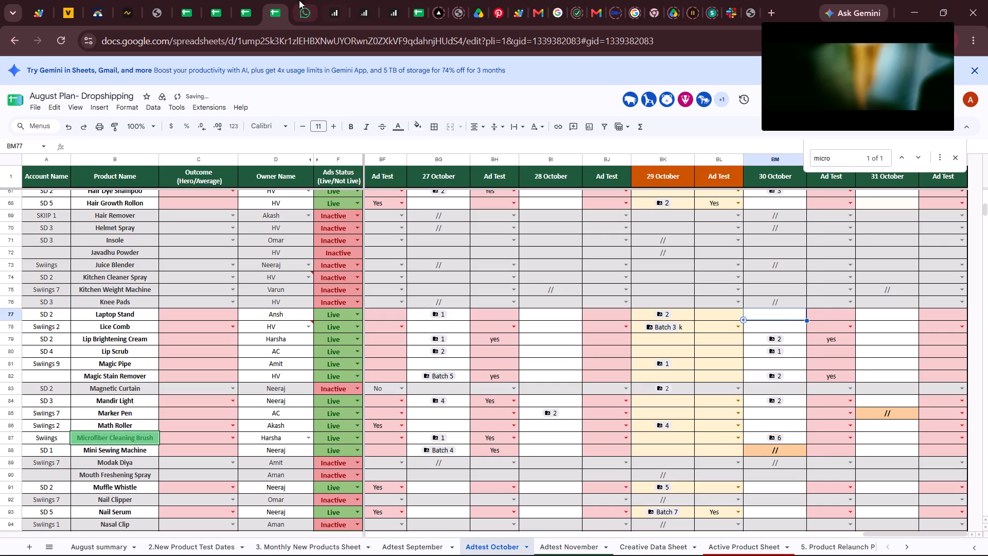
Return to Creative Data and set the Micro Fiber Brush entry's test date in row 917 to 10/30/2026.
{"action": "left_click", "coordinate": [248, 2]}
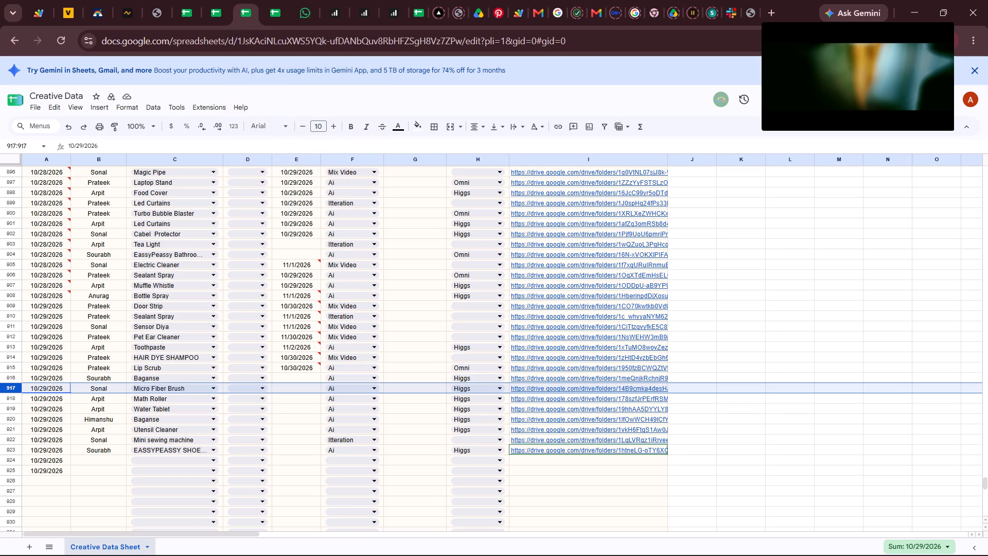
{"action": "double_click", "coordinate": [278, 388]}
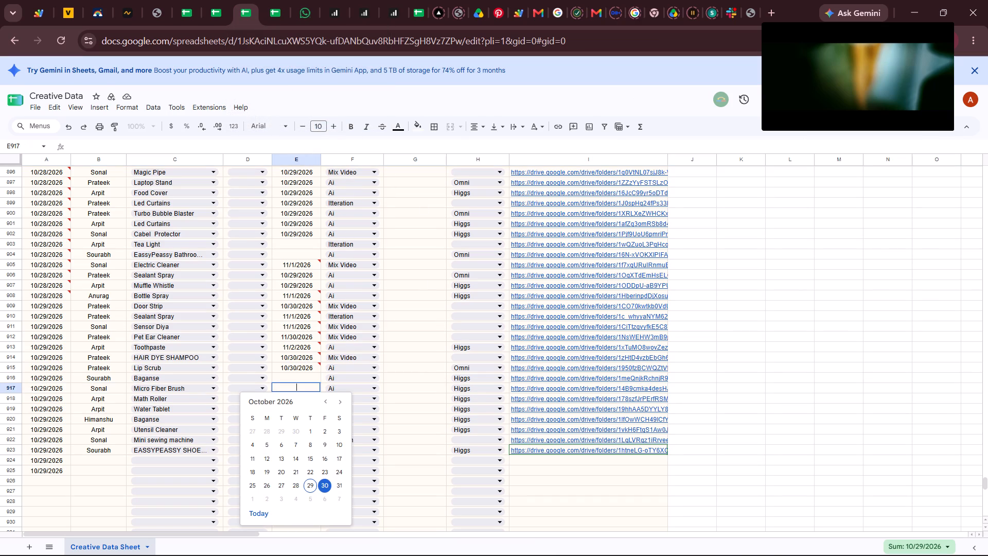
{"action": "left_click", "coordinate": [326, 484]}
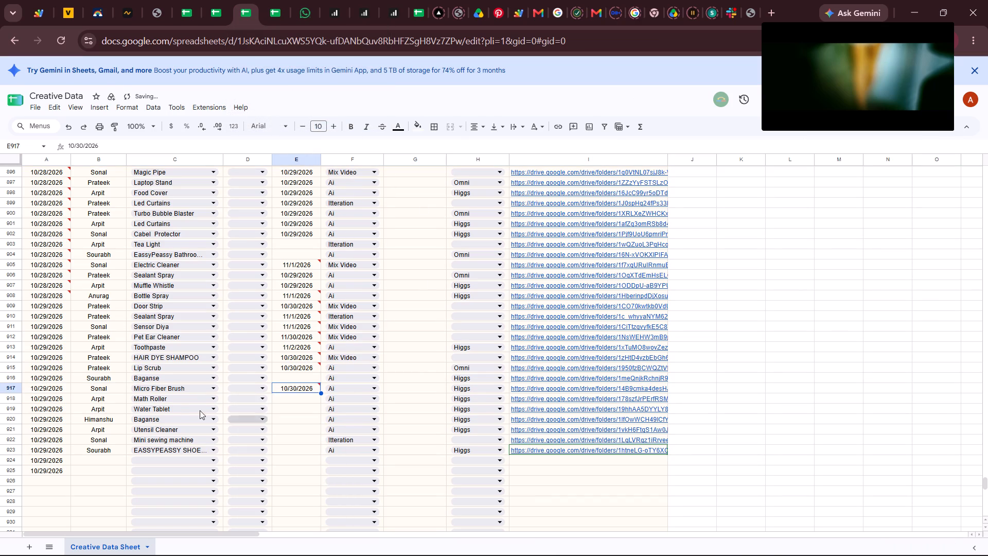
Copy the folder link of the Math Roller entry in row 918.
{"action": "left_click", "coordinate": [18, 398]}
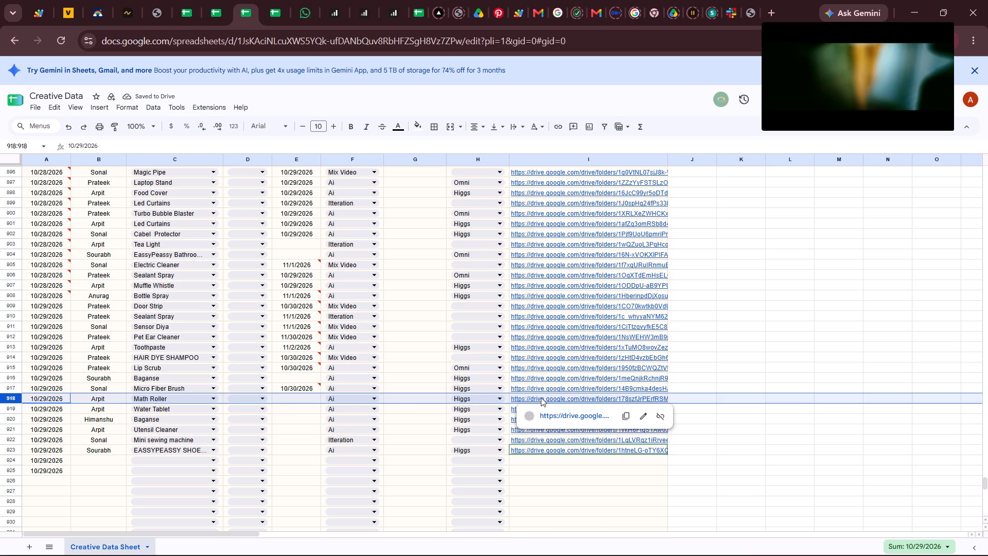
{"action": "left_click", "coordinate": [624, 414]}
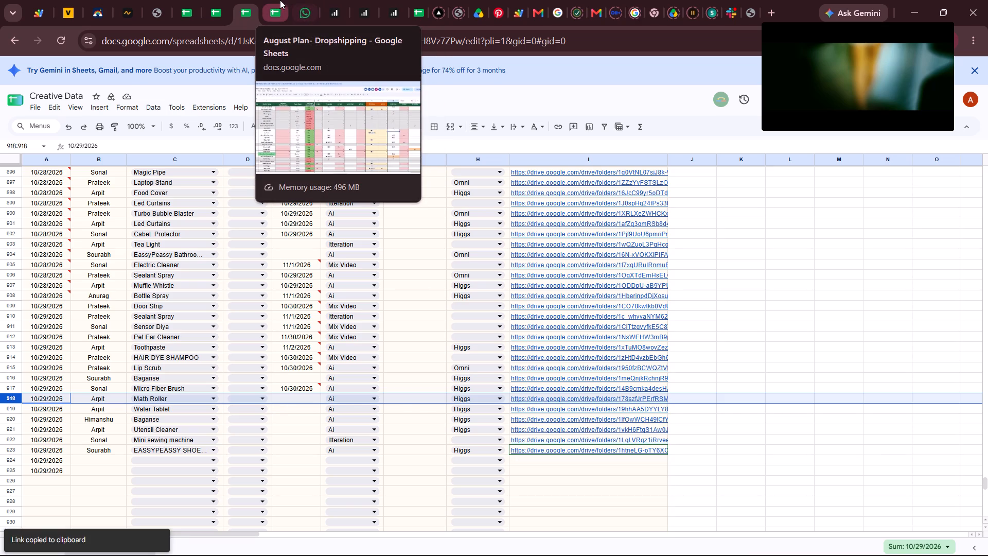
{"action": "left_click", "coordinate": [268, 8]}
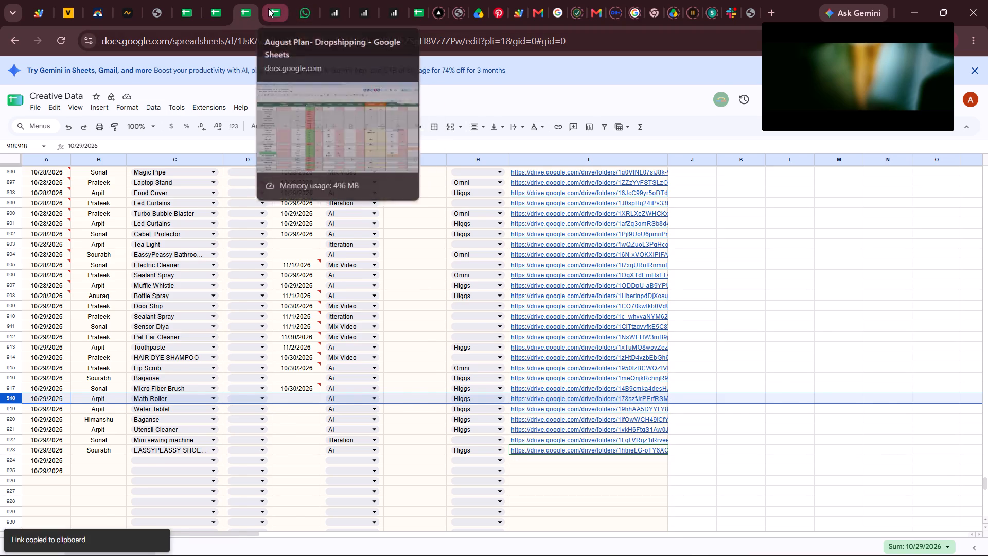
{"action": "left_click", "coordinate": [238, 8]}
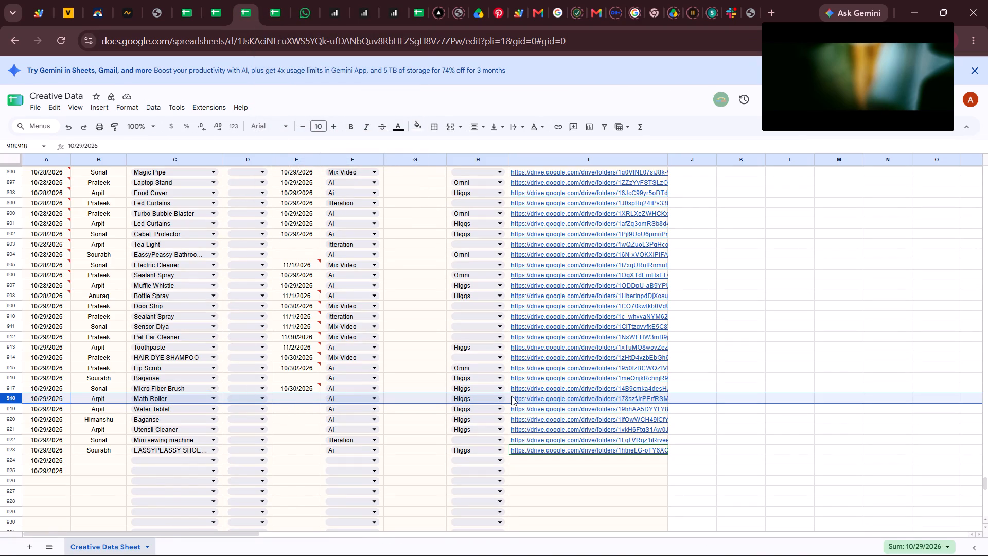
{"action": "left_click", "coordinate": [620, 414]}
In the August Plan's Adtest October sheet, search for "math" and check Math Roller's row for an open test date.
{"action": "left_click", "coordinate": [273, 1]}
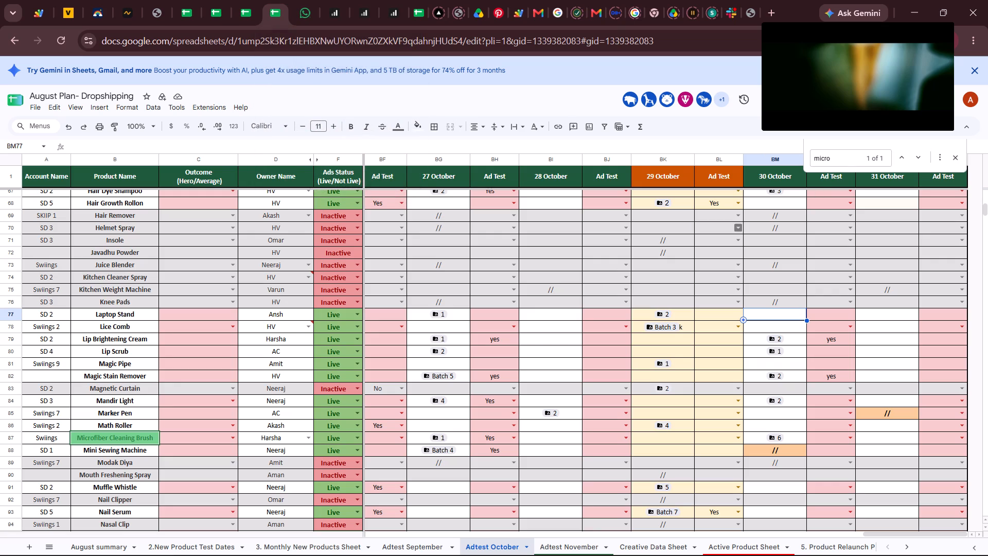
{"action": "left_click_drag", "start_coordinate": [844, 154], "coordinate": [780, 154]}
{"action": "key", "text": "BackSpace"}
{"action": "type", "text": "math"}
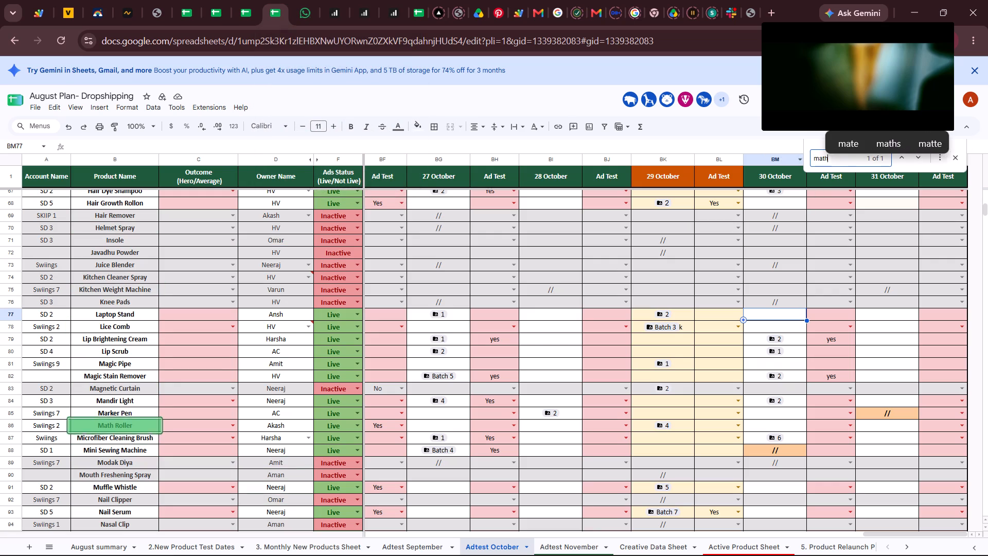
{"action": "left_click", "coordinate": [4, 426]}
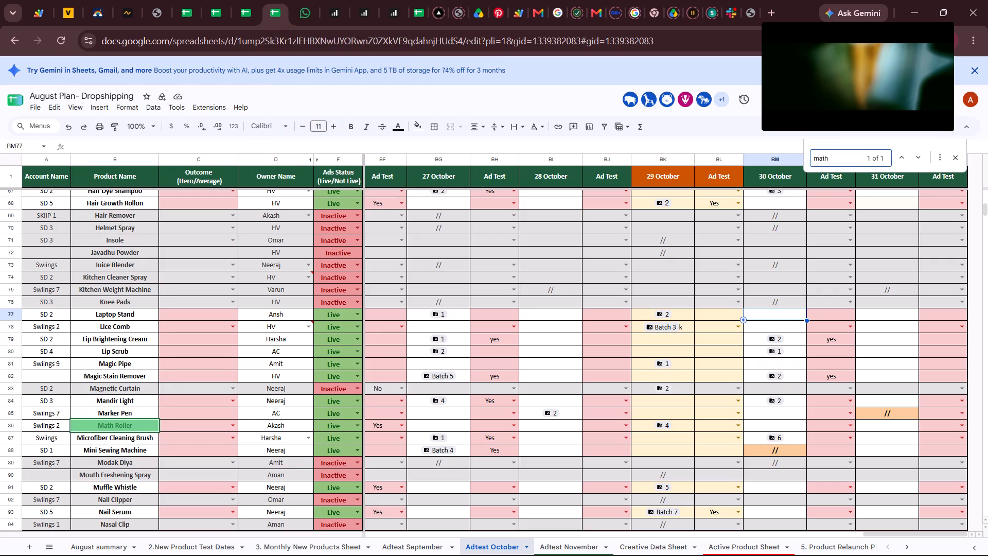
{"action": "scroll", "coordinate": [400, 431], "scroll_direction": "left", "scroll_amount": 8}
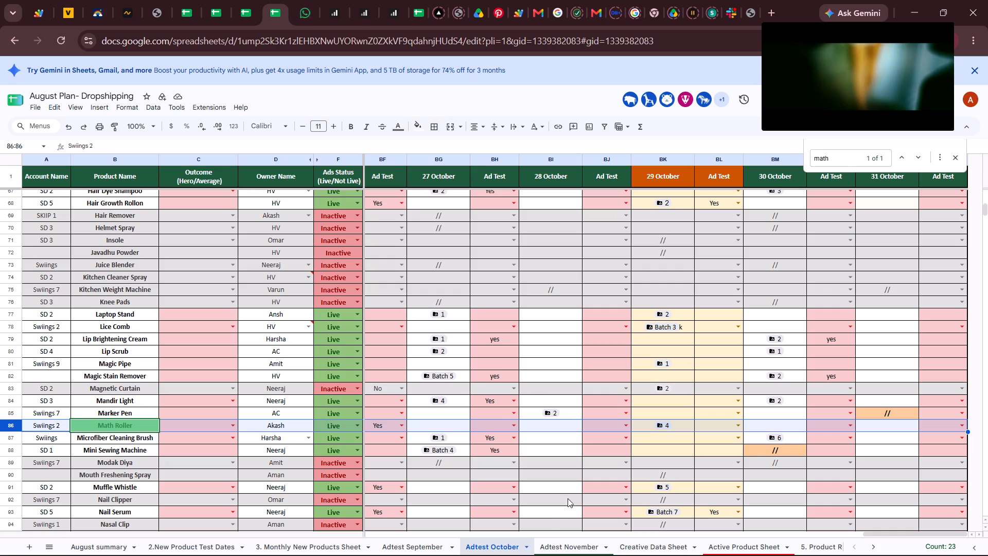
In the Adtest November sheet, paste the copied link as a chip into Math Roller's 1 November cell.
{"action": "left_click", "coordinate": [556, 546]}
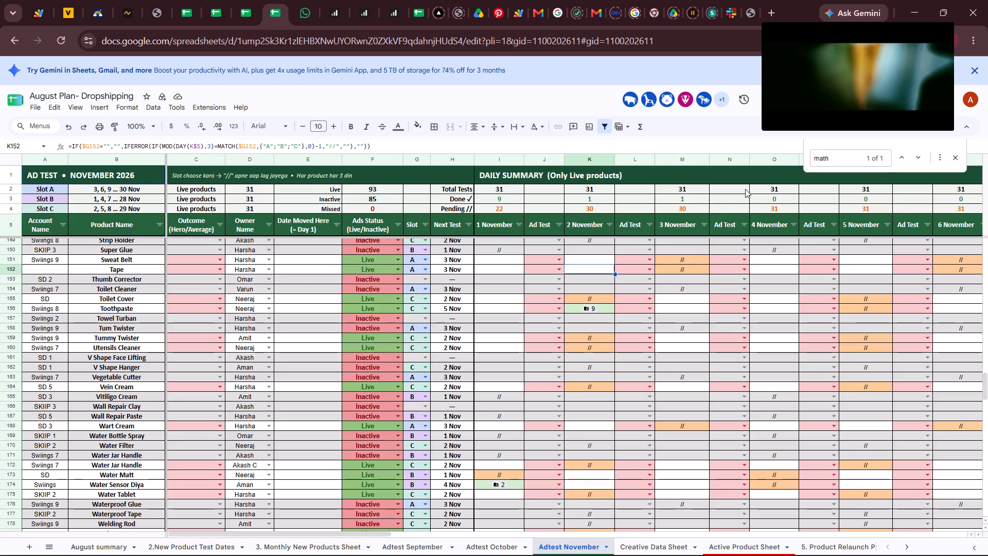
{"action": "scroll", "coordinate": [570, 366], "scroll_direction": "down", "scroll_amount": 4}
{"action": "scroll", "coordinate": [570, 366], "scroll_direction": "up", "scroll_amount": 7}
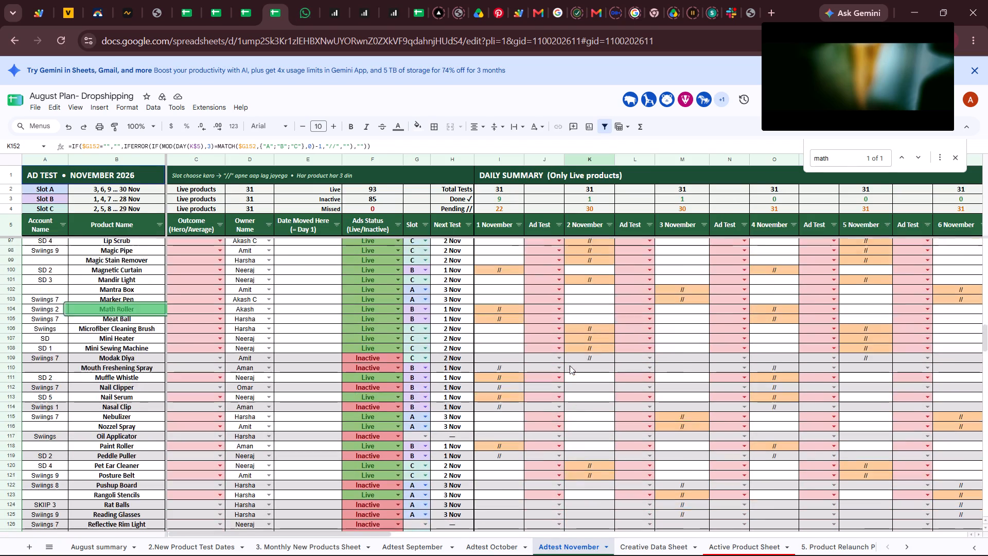
{"action": "scroll", "coordinate": [570, 366], "scroll_direction": "up", "scroll_amount": 1}
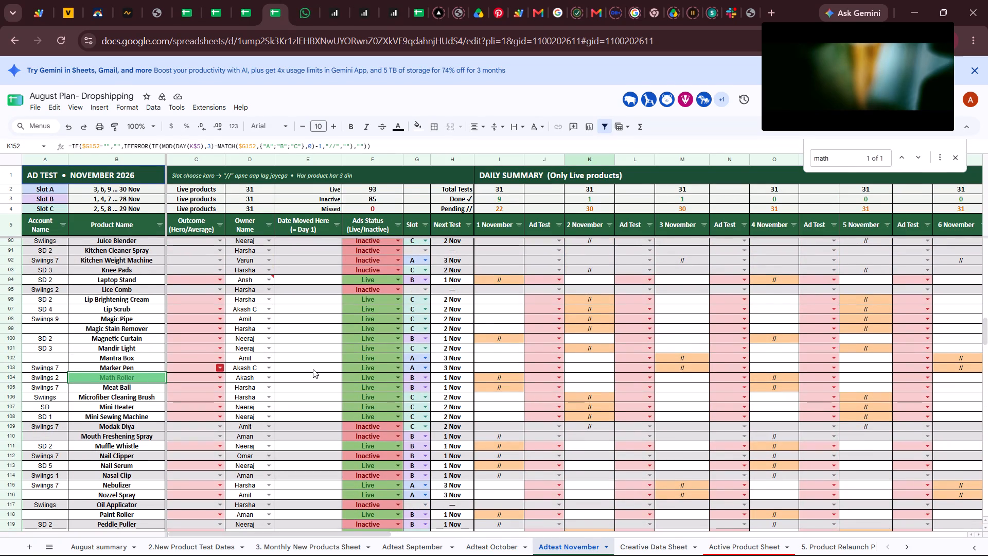
{"action": "left_click", "coordinate": [15, 377]}
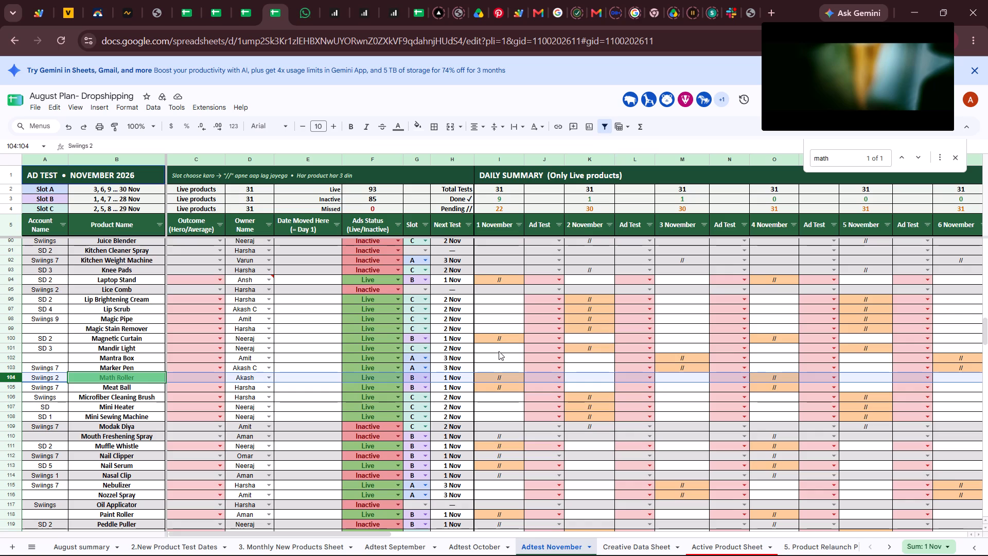
{"action": "left_click", "coordinate": [520, 377]}
{"action": "key", "text": "ctrl+v"}
{"action": "key", "text": "Tab"}
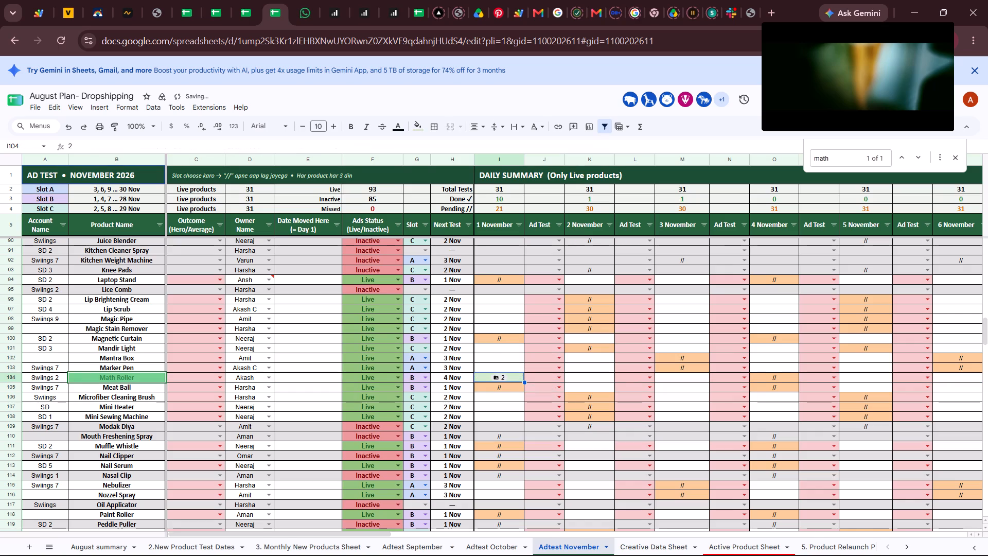
{"action": "left_click", "coordinate": [511, 363]}
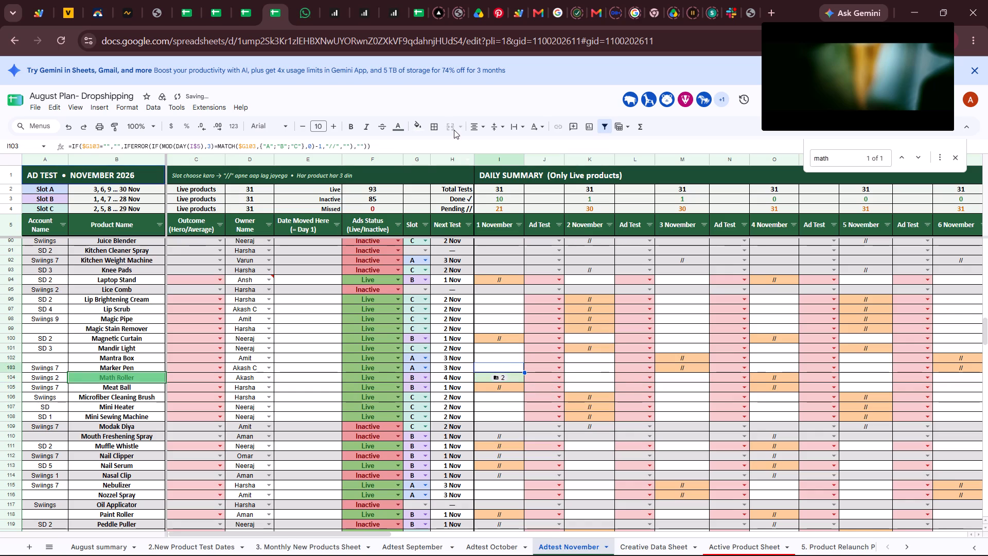
Return to Creative Data and set the Math Roller entry's test date in row 918 to 11/1/2026.
{"action": "left_click", "coordinate": [256, 2]}
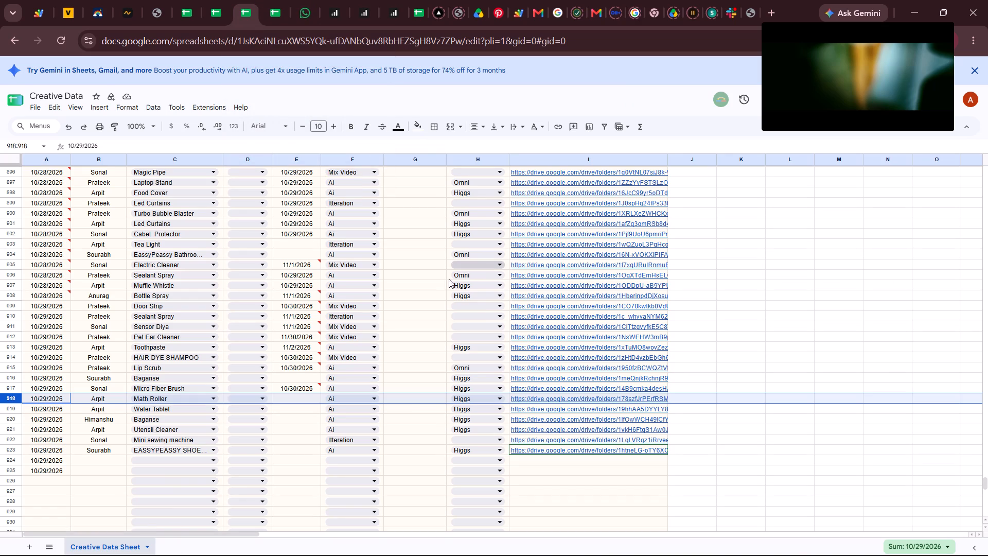
{"action": "double_click", "coordinate": [296, 398]}
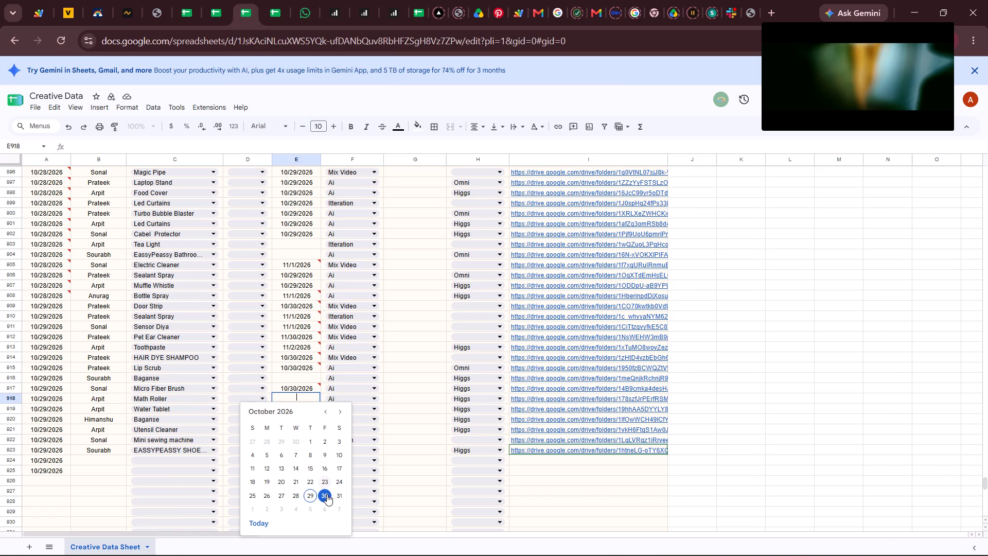
{"action": "left_click", "coordinate": [253, 509]}
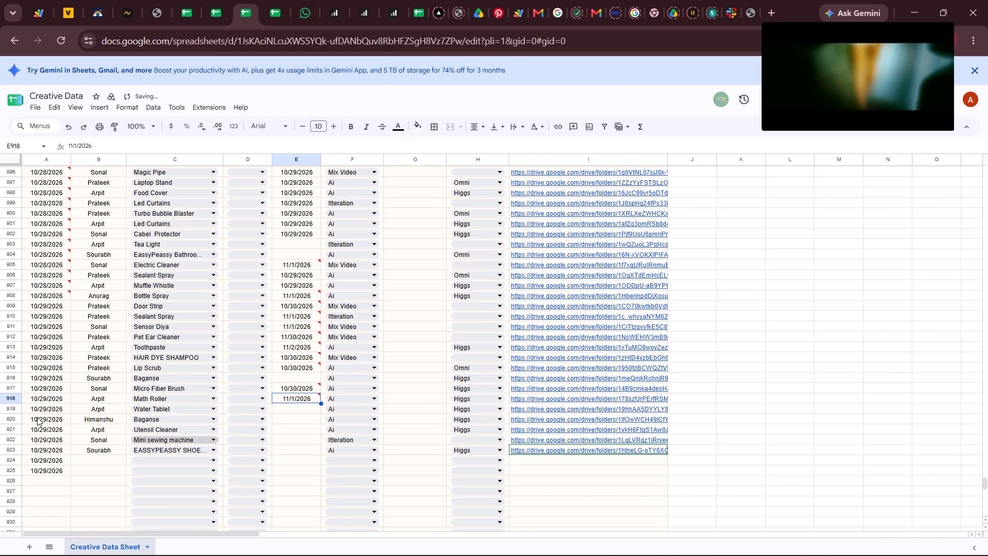
Copy the folder link of the Water Tablet entry in row 919.
{"action": "left_click", "coordinate": [5, 408]}
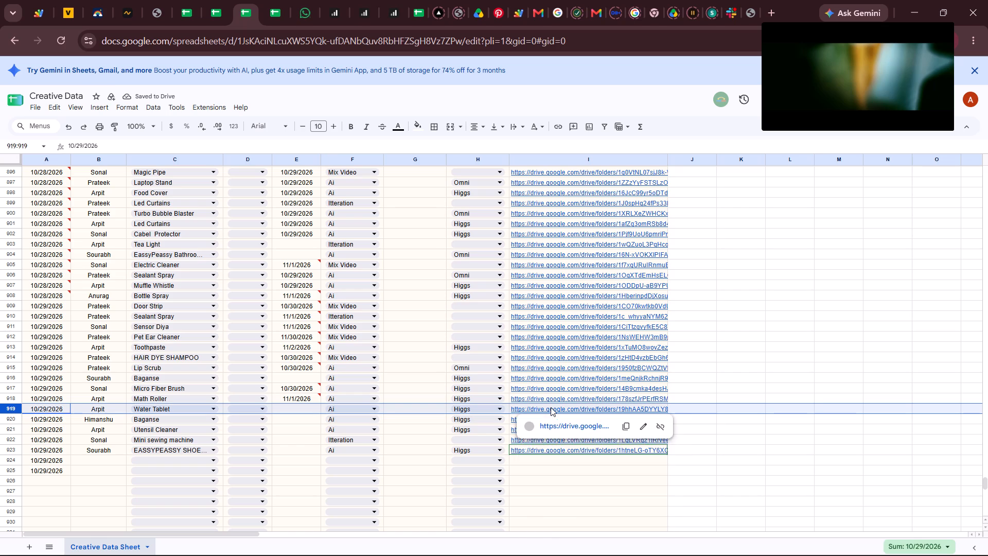
{"action": "left_click", "coordinate": [626, 423]}
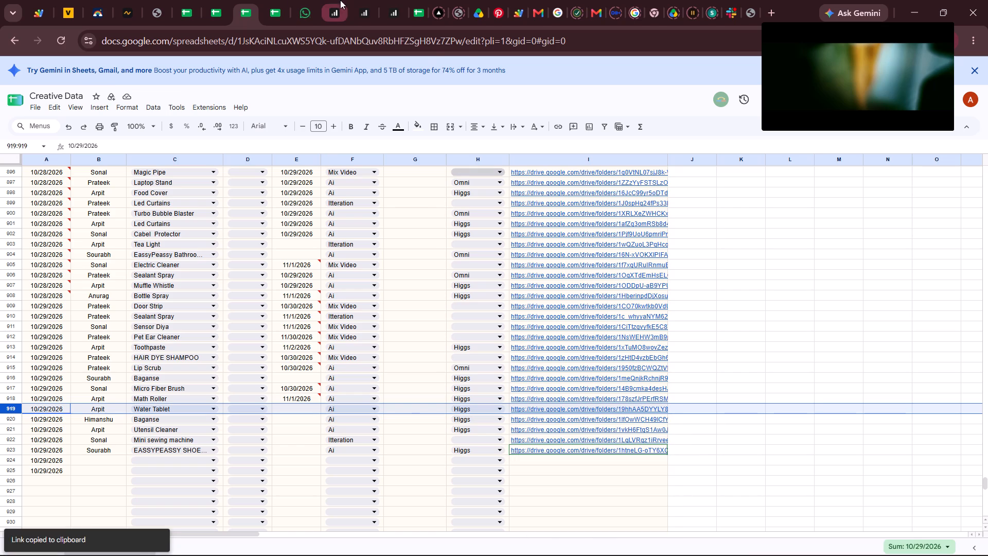
In the August Plan's Adtest November sheet, search for "water" and check Water Tablet's row for its test dates.
{"action": "left_click", "coordinate": [288, 0]}
{"action": "left_click_drag", "start_coordinate": [842, 160], "coordinate": [836, 160]}
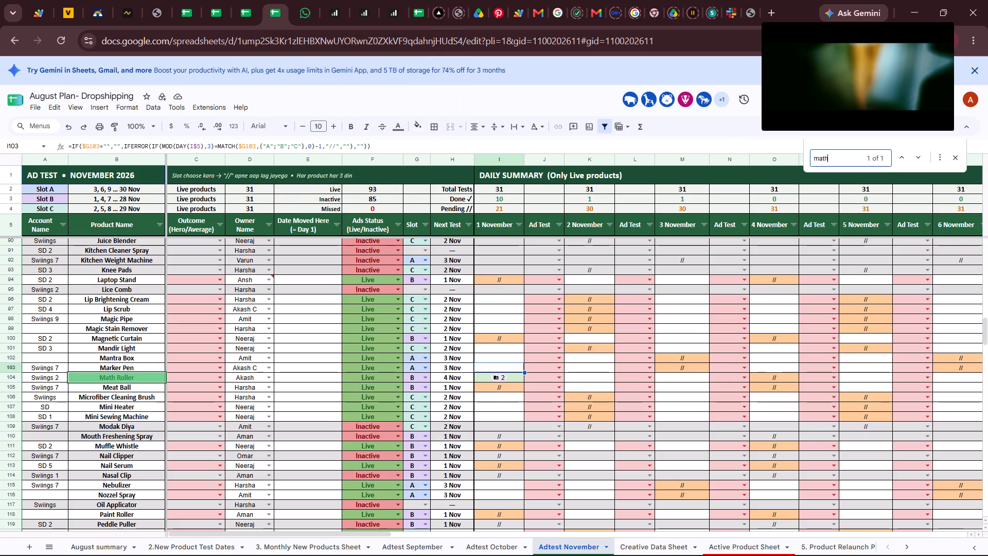
{"action": "left_click_drag", "start_coordinate": [836, 160], "coordinate": [777, 159]}
{"action": "key", "text": "BackSpace"}
{"action": "type", "text": "water"}
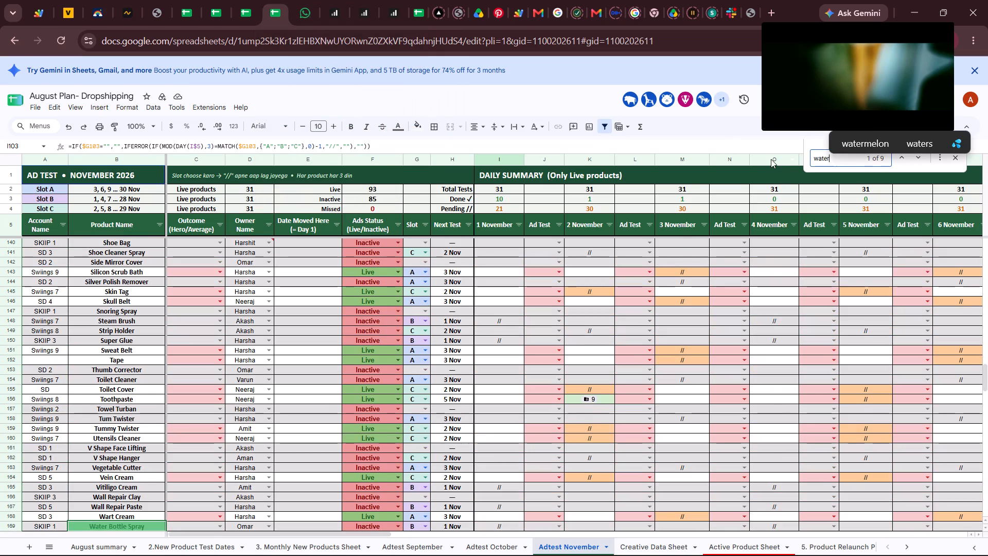
{"action": "scroll", "coordinate": [769, 161], "scroll_direction": "down", "scroll_amount": 1}
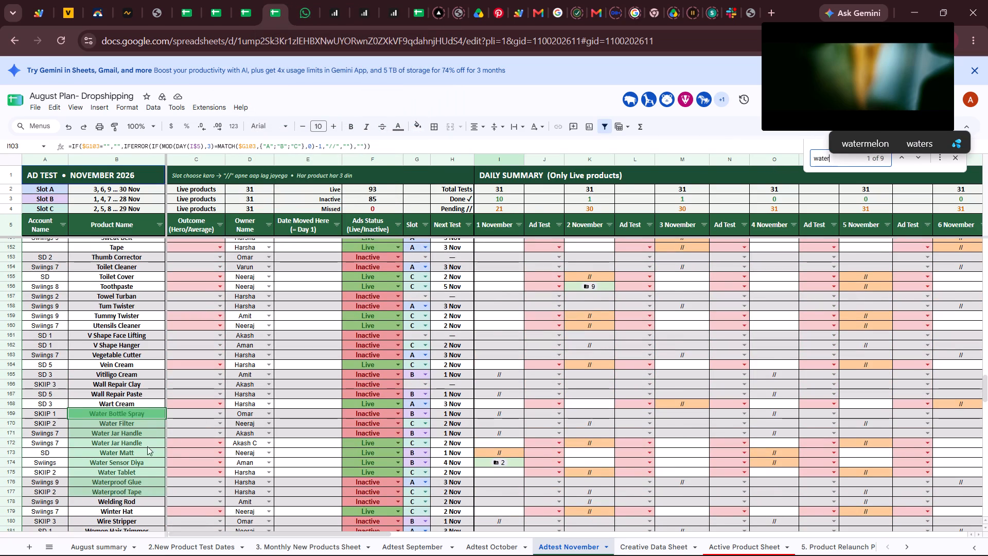
{"action": "left_click", "coordinate": [14, 472]}
{"action": "scroll", "coordinate": [498, 474], "scroll_direction": "right", "scroll_amount": 1}
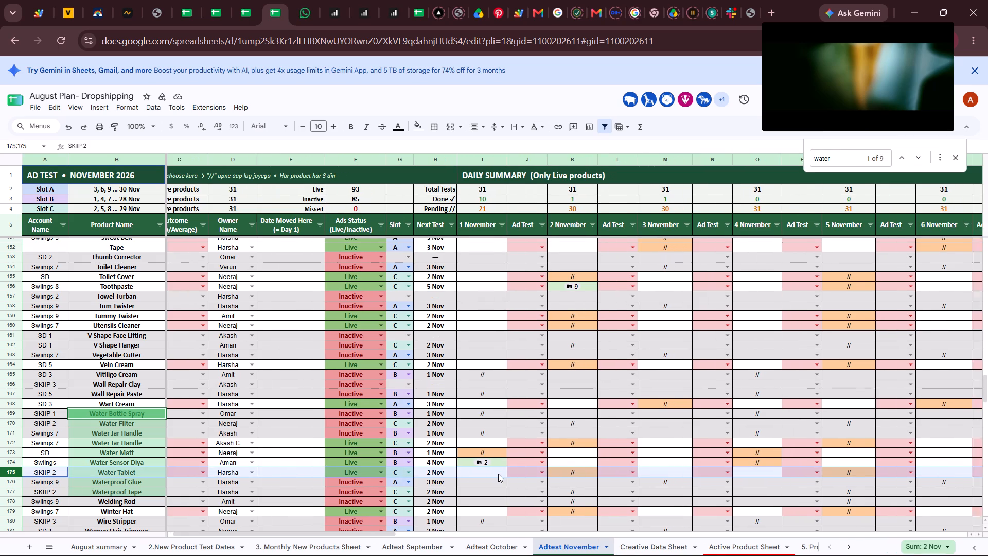
{"action": "scroll", "coordinate": [498, 474], "scroll_direction": "right", "scroll_amount": 1}
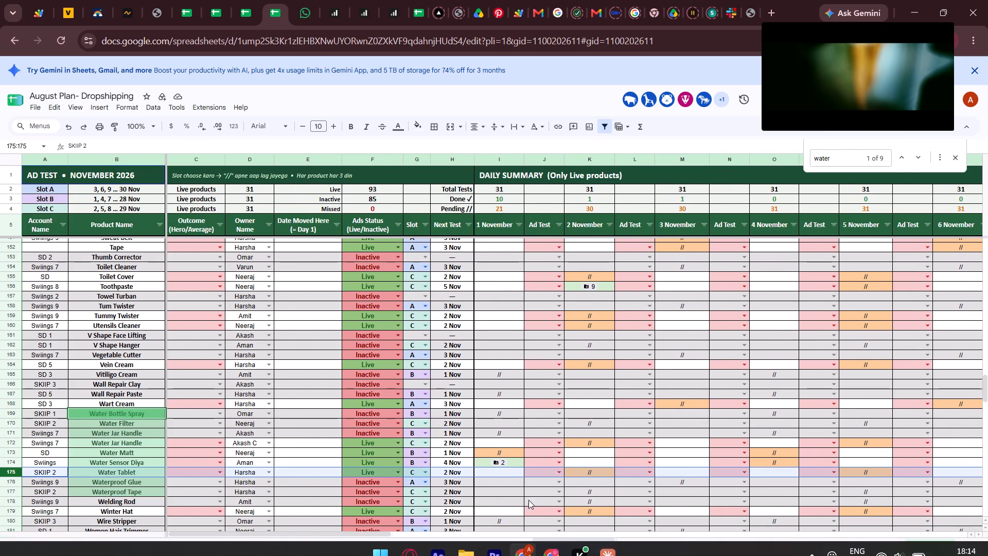
In the Adtest October sheet, find Water Tablet's row and check it for an open test date.
{"action": "left_click", "coordinate": [489, 546]}
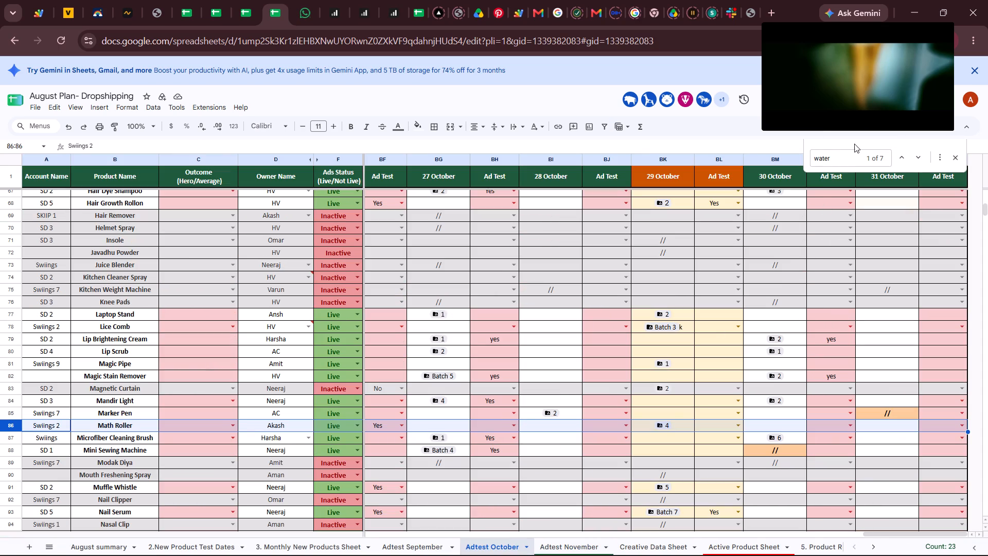
{"action": "scroll", "coordinate": [620, 316], "scroll_direction": "right", "scroll_amount": 1}
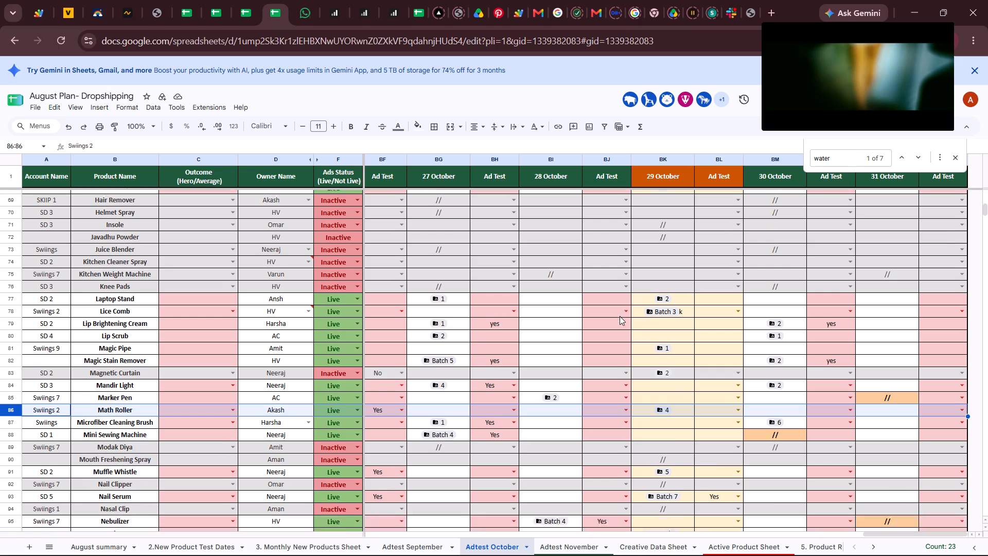
{"action": "scroll", "coordinate": [620, 316], "scroll_direction": "right", "scroll_amount": 1}
{"action": "scroll", "coordinate": [620, 316], "scroll_direction": "up", "scroll_amount": 3}
{"action": "scroll", "coordinate": [620, 316], "scroll_direction": "down", "scroll_amount": 5}
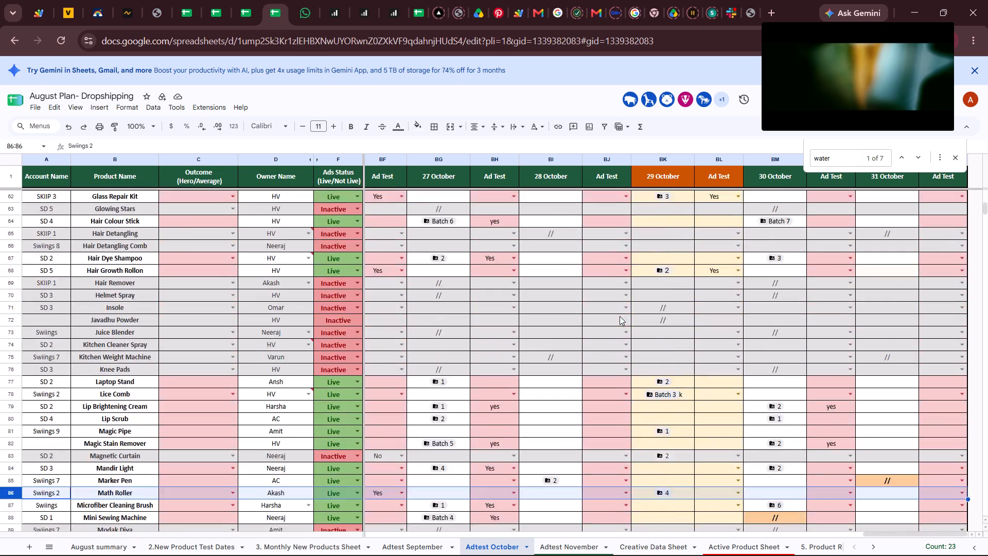
{"action": "scroll", "coordinate": [620, 316], "scroll_direction": "down", "scroll_amount": 7}
{"action": "scroll", "coordinate": [620, 316], "scroll_direction": "up", "scroll_amount": 2}
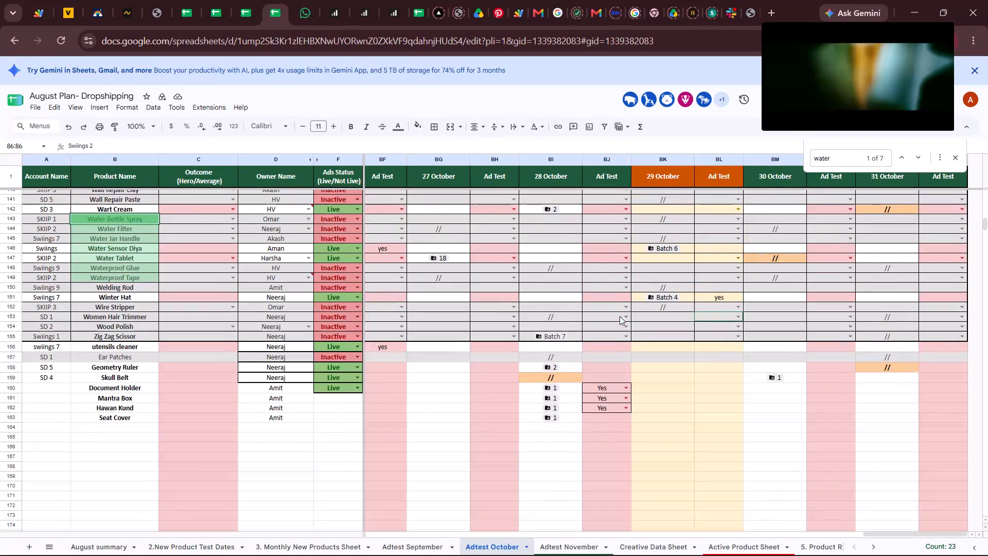
{"action": "scroll", "coordinate": [620, 316], "scroll_direction": "up", "scroll_amount": 1}
{"action": "left_click", "coordinate": [15, 277]}
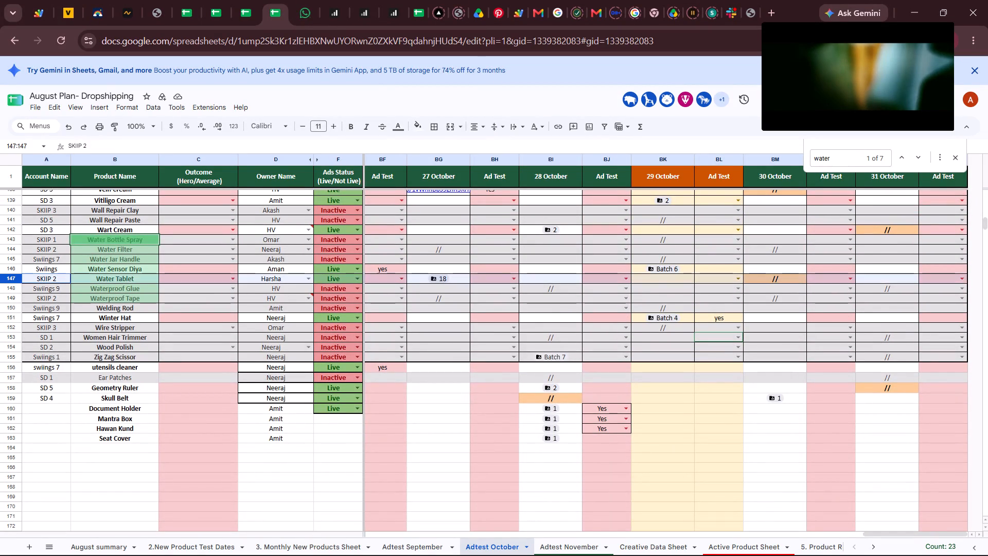
{"action": "scroll", "coordinate": [560, 275], "scroll_direction": "left", "scroll_amount": 2}
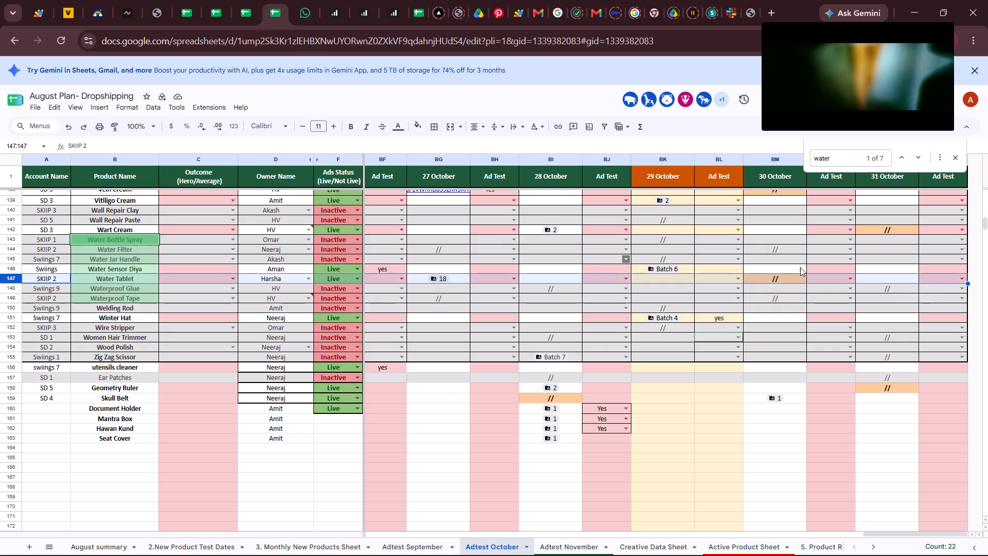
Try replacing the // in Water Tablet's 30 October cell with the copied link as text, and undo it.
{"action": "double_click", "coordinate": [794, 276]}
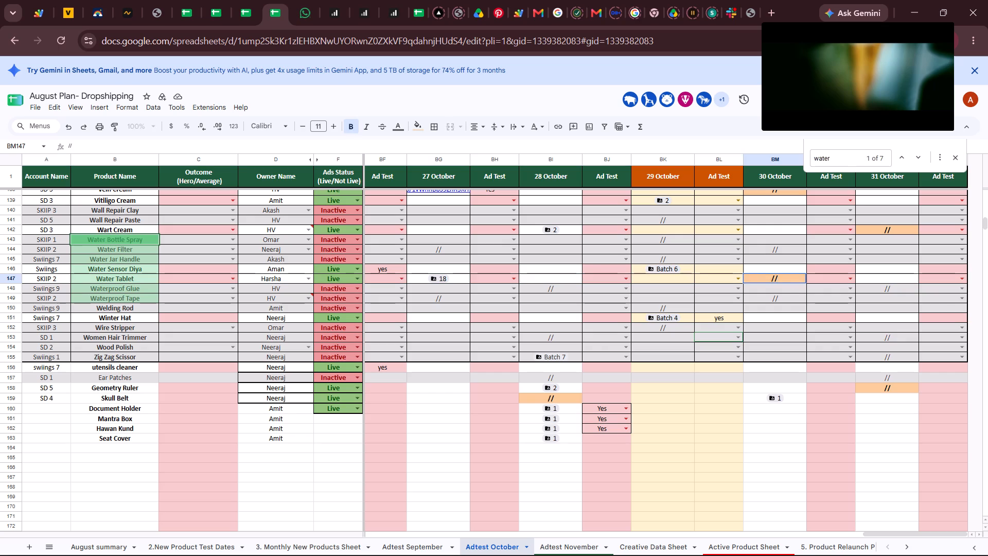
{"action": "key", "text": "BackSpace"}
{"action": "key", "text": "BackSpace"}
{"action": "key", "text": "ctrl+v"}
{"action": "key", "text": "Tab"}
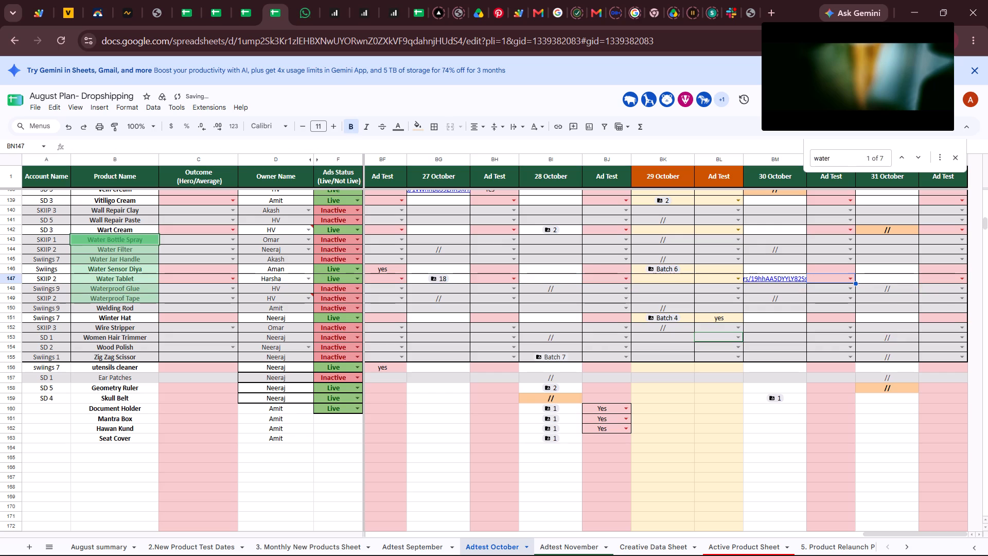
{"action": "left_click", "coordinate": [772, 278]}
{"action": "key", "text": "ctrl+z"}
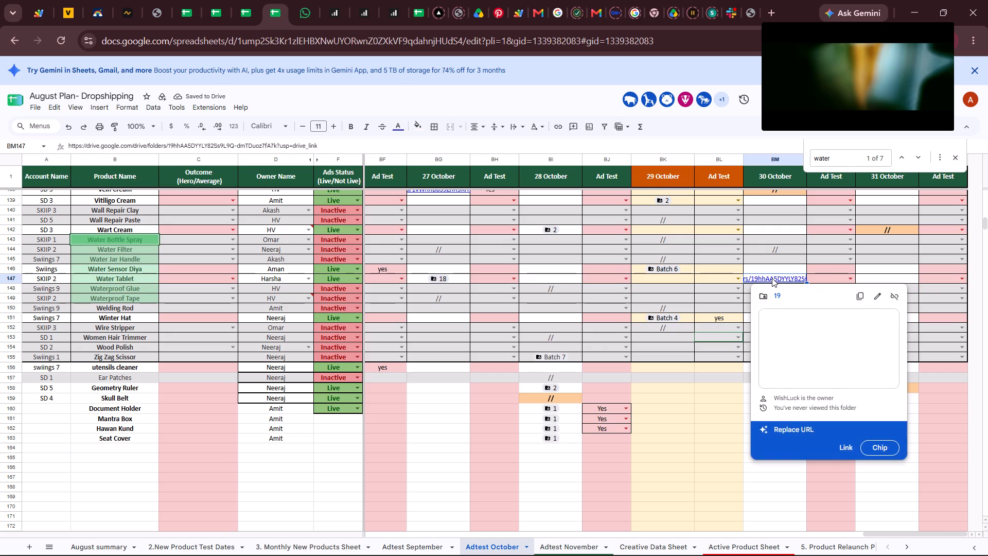
Paste the copied folder link as a chip into Water Tablet's 30 October cell.
{"action": "left_click", "coordinate": [777, 278]}
{"action": "key", "text": "ctrl+v"}
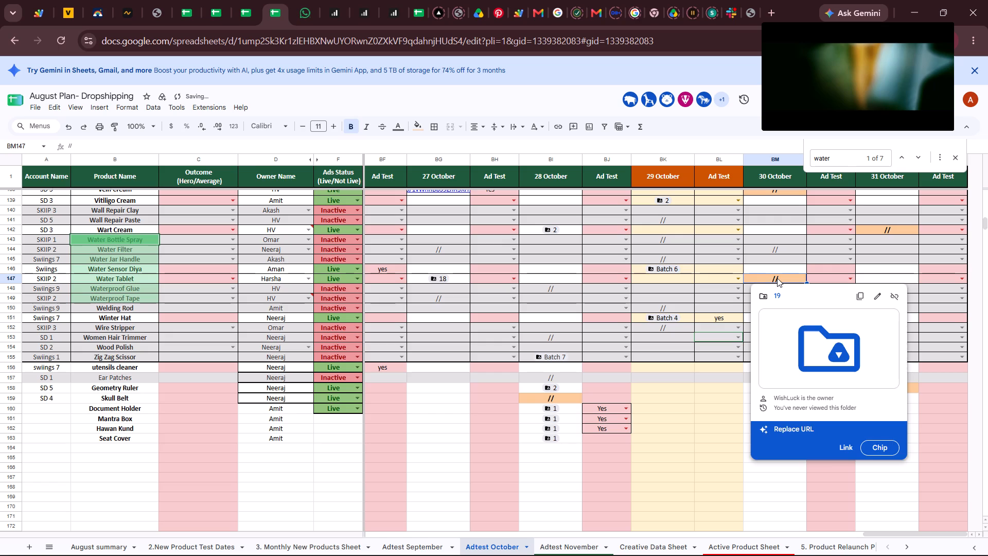
{"action": "key", "text": "Tab"}
{"action": "left_click", "coordinate": [786, 233]}
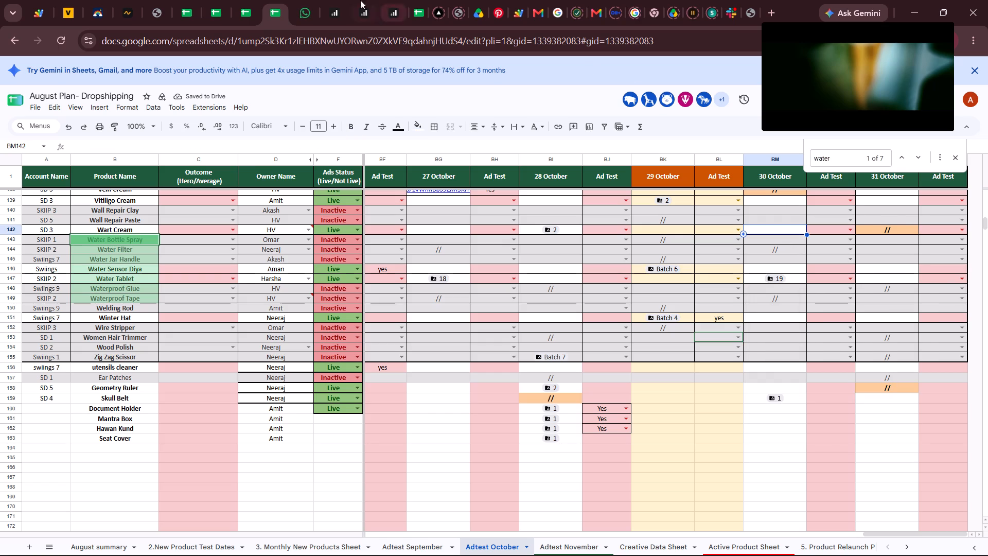
Return to Creative Data and set the Water Tablet entry's test date in row 919 to 11/30/2026.
{"action": "left_click", "coordinate": [250, 2]}
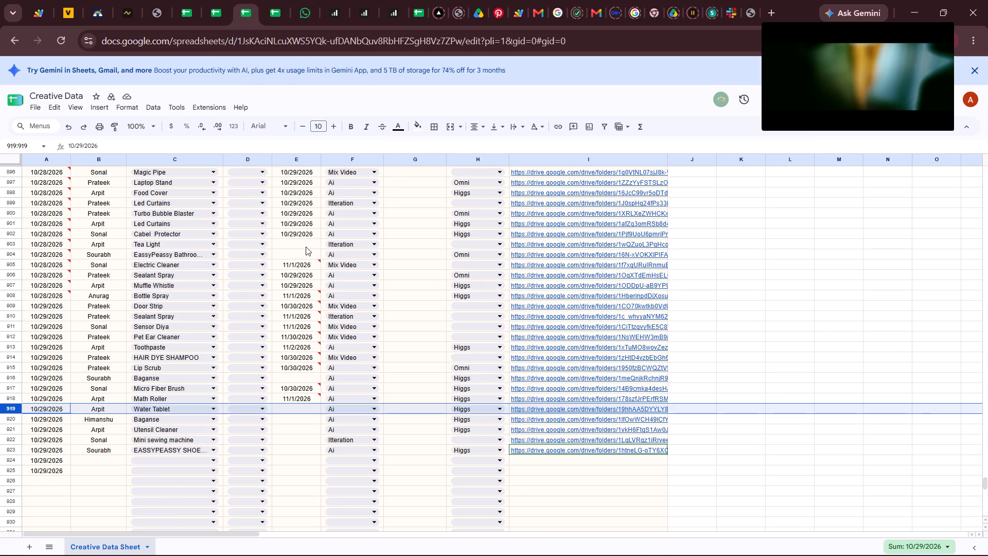
{"action": "double_click", "coordinate": [295, 408]}
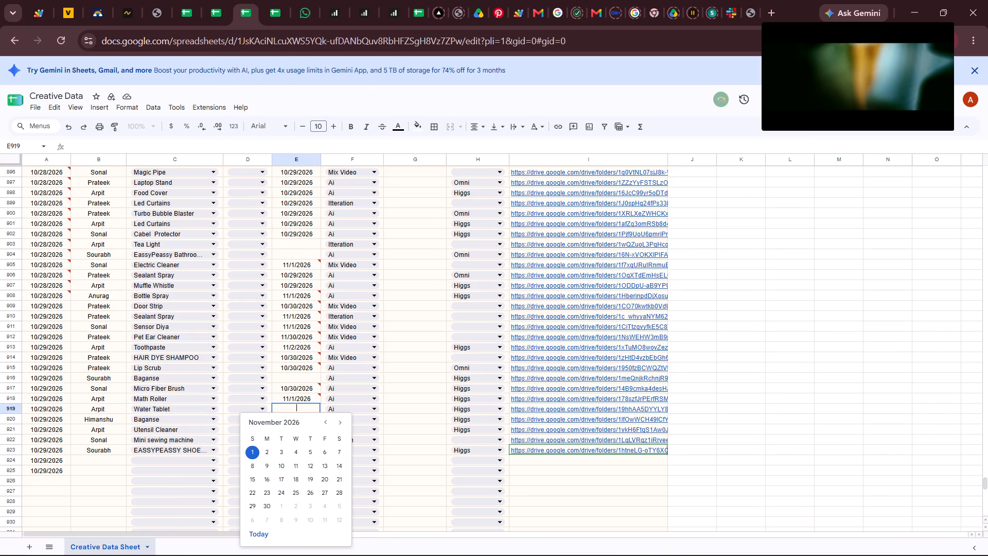
{"action": "left_click", "coordinate": [268, 506]}
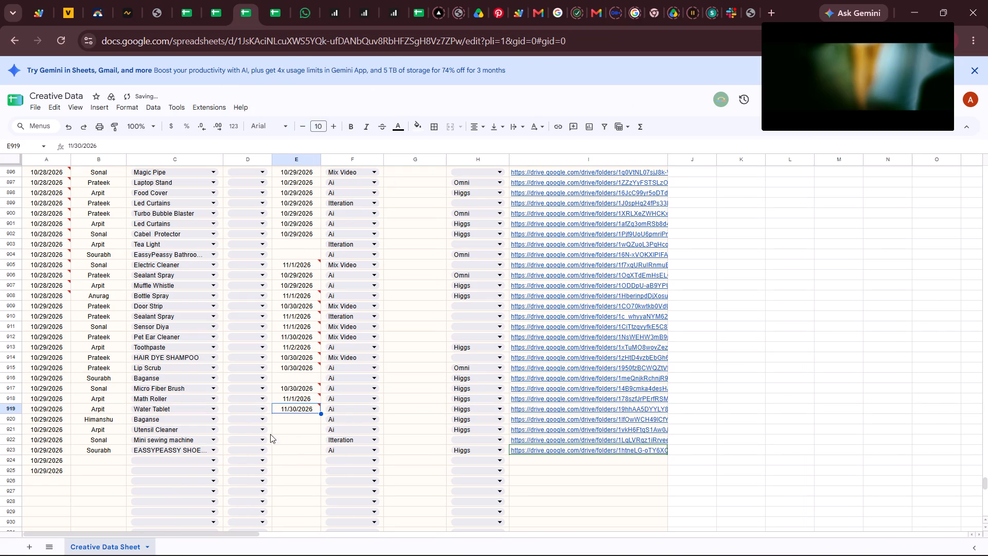
Skip the Baganse entry and copy the folder link of the Utensil Cleaner entry in row 921.
{"action": "left_click", "coordinate": [15, 419]}
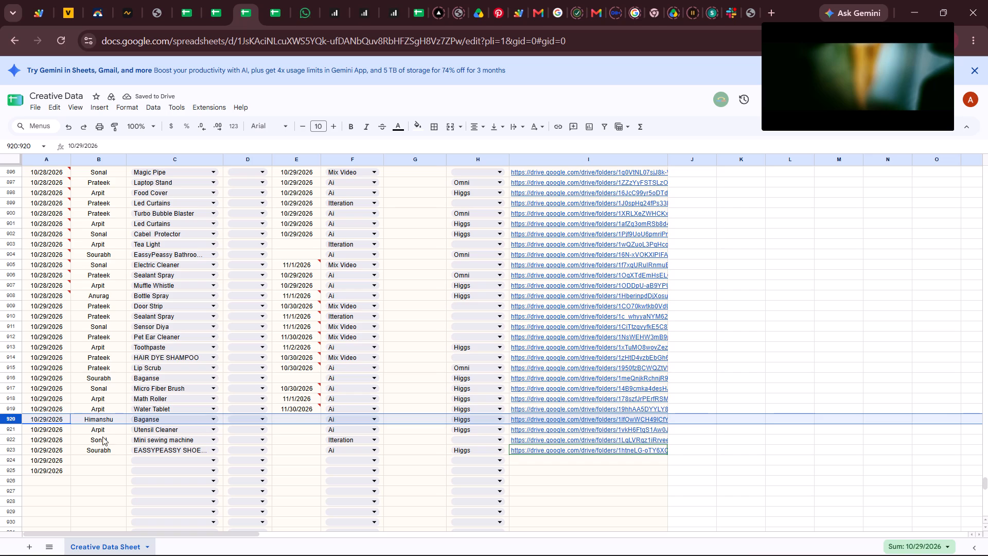
{"action": "left_click", "coordinate": [16, 428]}
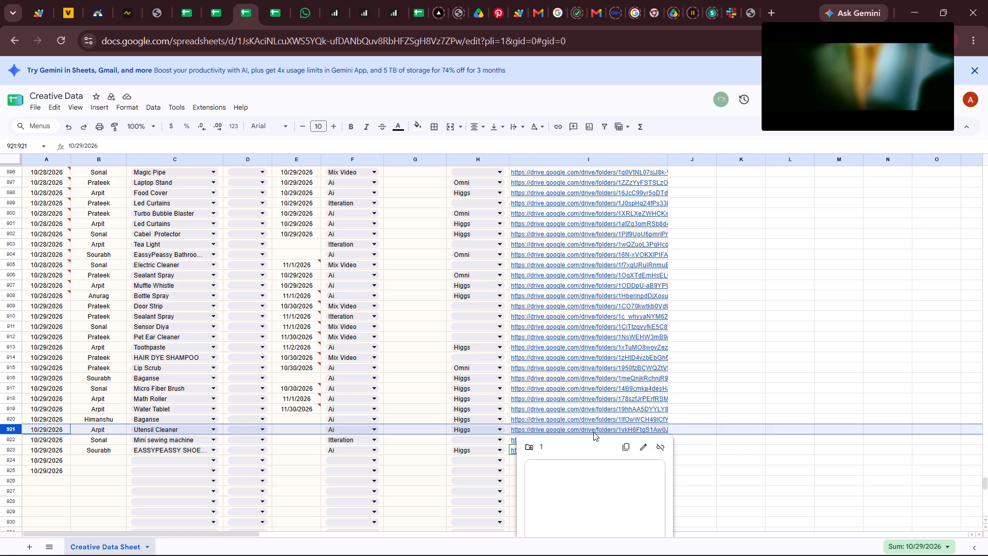
{"action": "left_click", "coordinate": [628, 444]}
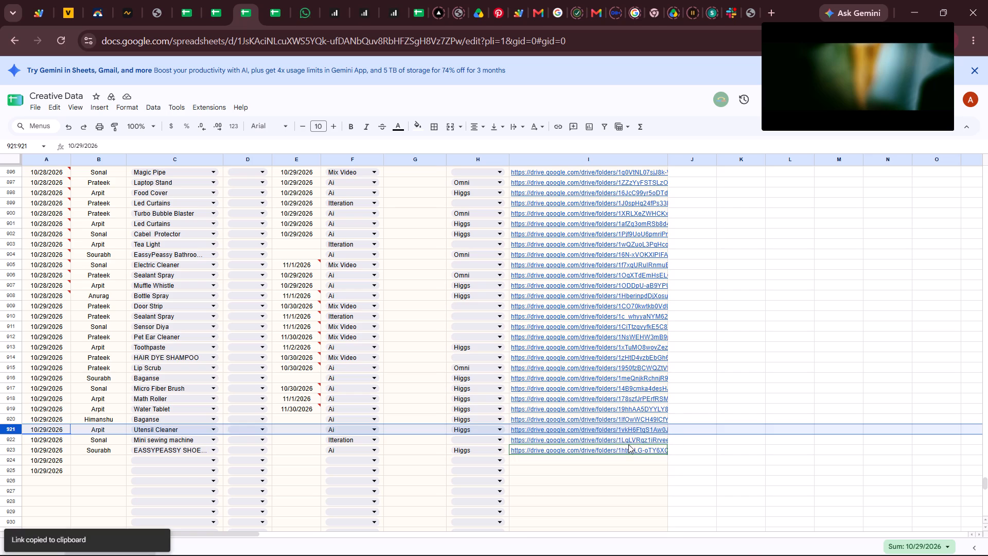
In the August Plan's Adtest October sheet, search for "ute" and check utensils cleaner's row for an open test date.
{"action": "left_click", "coordinate": [285, 1]}
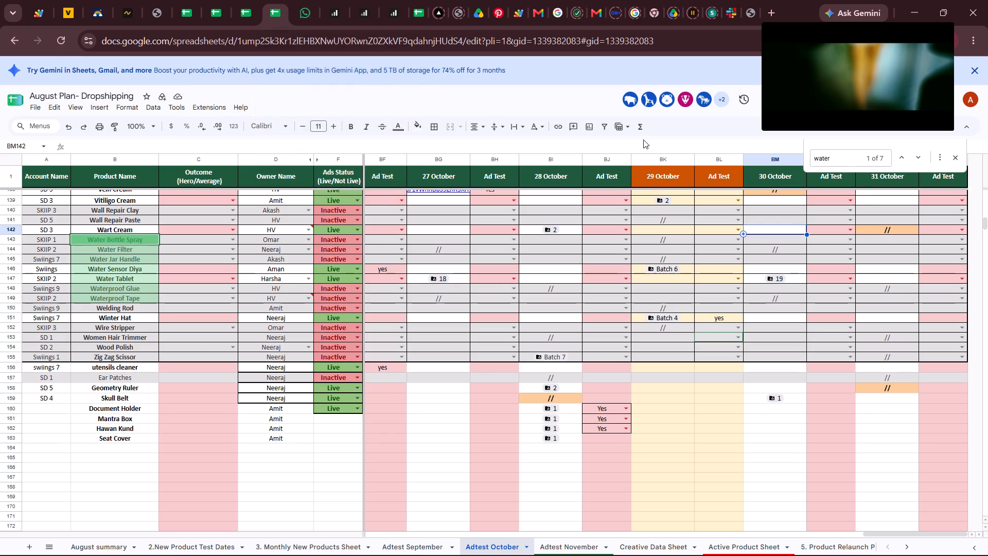
{"action": "left_click_drag", "start_coordinate": [835, 155], "coordinate": [800, 154]}
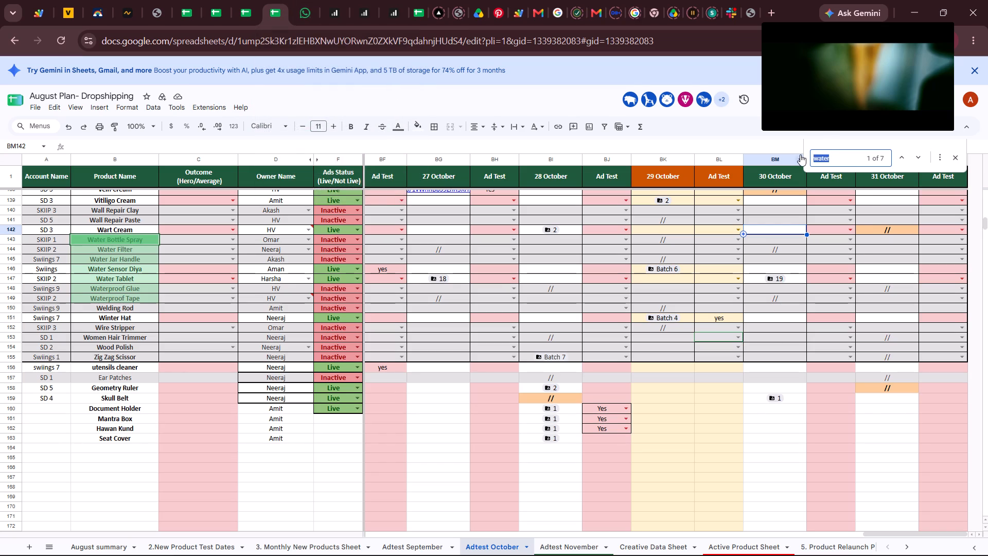
{"action": "key", "text": "BackSpace"}
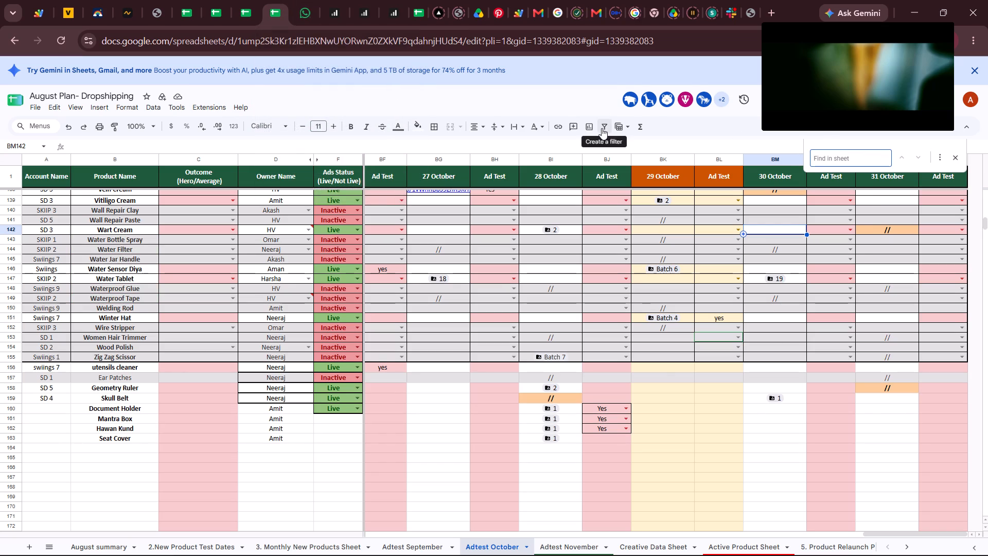
{"action": "scroll", "coordinate": [665, 374], "scroll_direction": "up", "scroll_amount": 1}
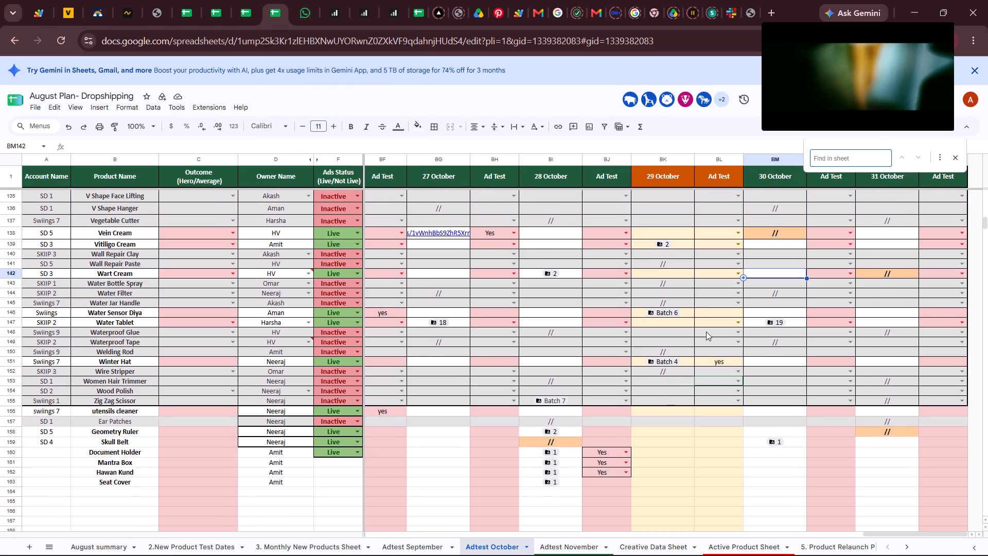
{"action": "type", "text": "ute"}
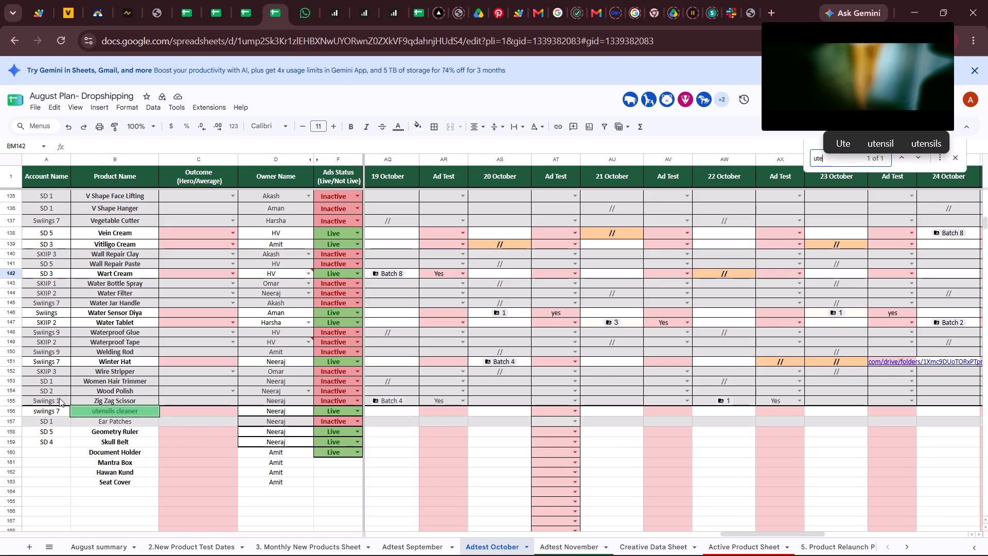
{"action": "left_click", "coordinate": [14, 410]}
{"action": "scroll", "coordinate": [380, 419], "scroll_direction": "left", "scroll_amount": 10}
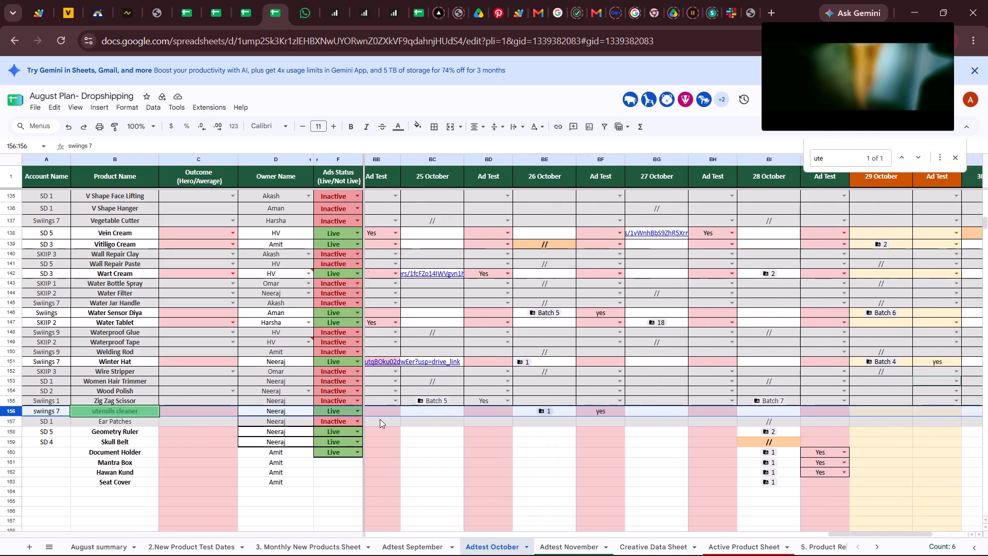
{"action": "scroll", "coordinate": [380, 419], "scroll_direction": "left", "scroll_amount": 3}
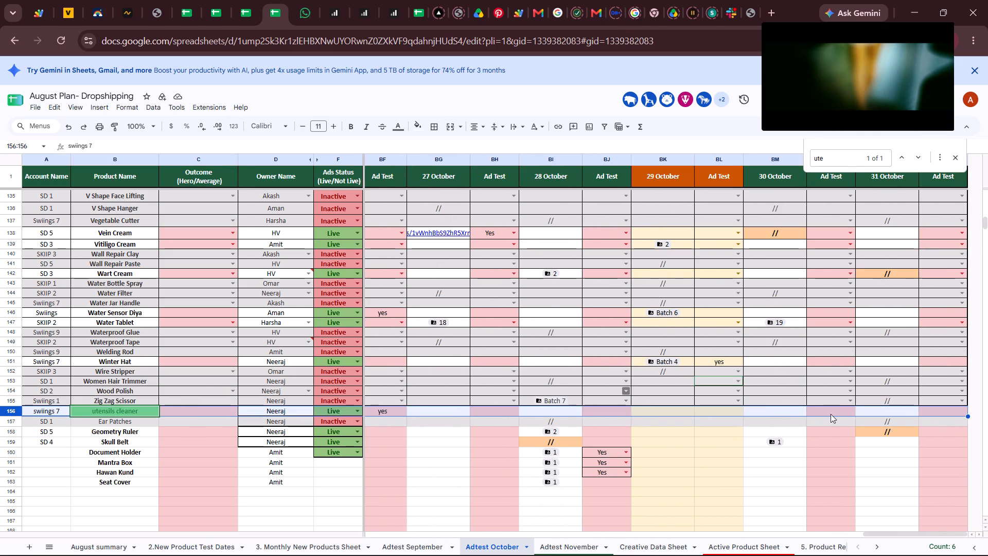
{"action": "scroll", "coordinate": [781, 412], "scroll_direction": "right", "scroll_amount": 2}
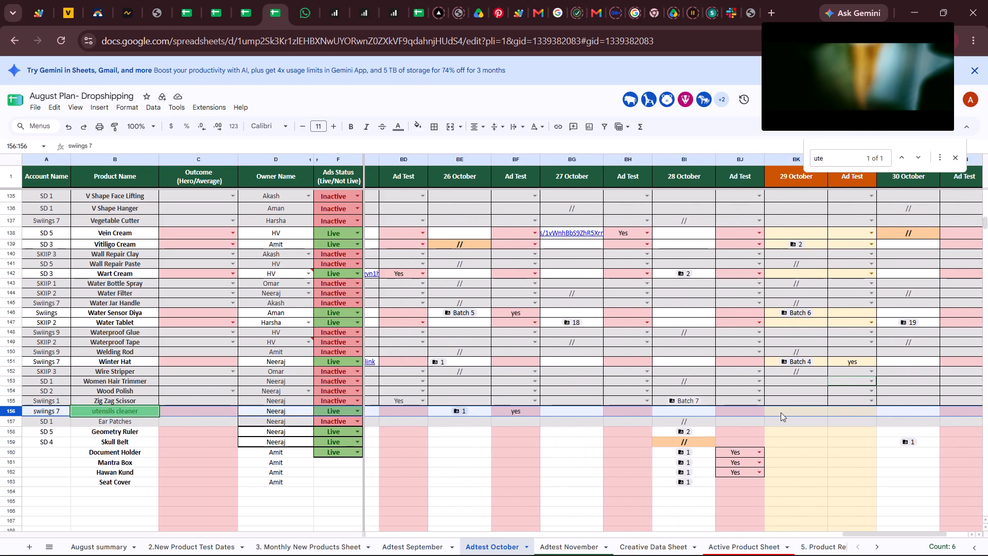
{"action": "scroll", "coordinate": [781, 412], "scroll_direction": "right", "scroll_amount": 1}
{"action": "scroll", "coordinate": [781, 412], "scroll_direction": "left", "scroll_amount": 1}
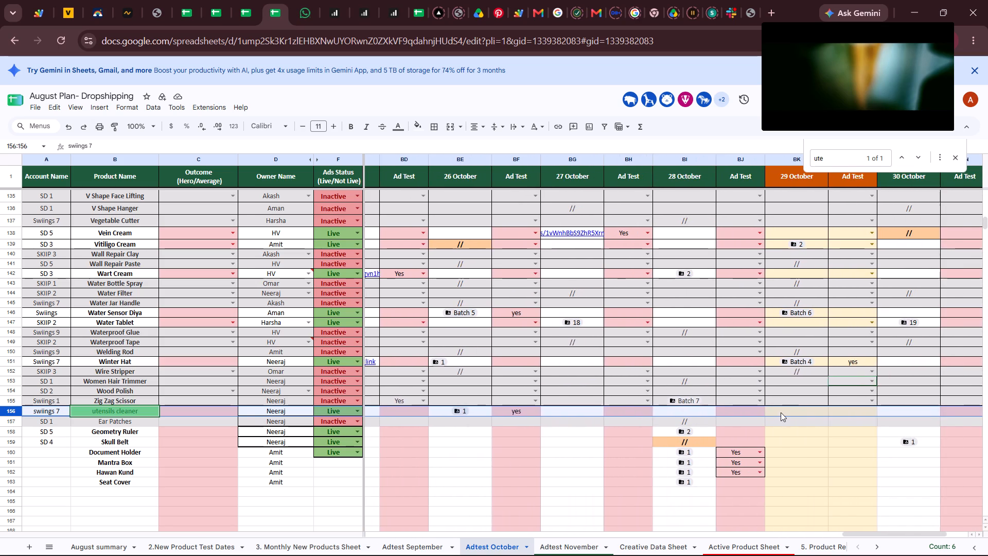
{"action": "scroll", "coordinate": [781, 412], "scroll_direction": "left", "scroll_amount": 1}
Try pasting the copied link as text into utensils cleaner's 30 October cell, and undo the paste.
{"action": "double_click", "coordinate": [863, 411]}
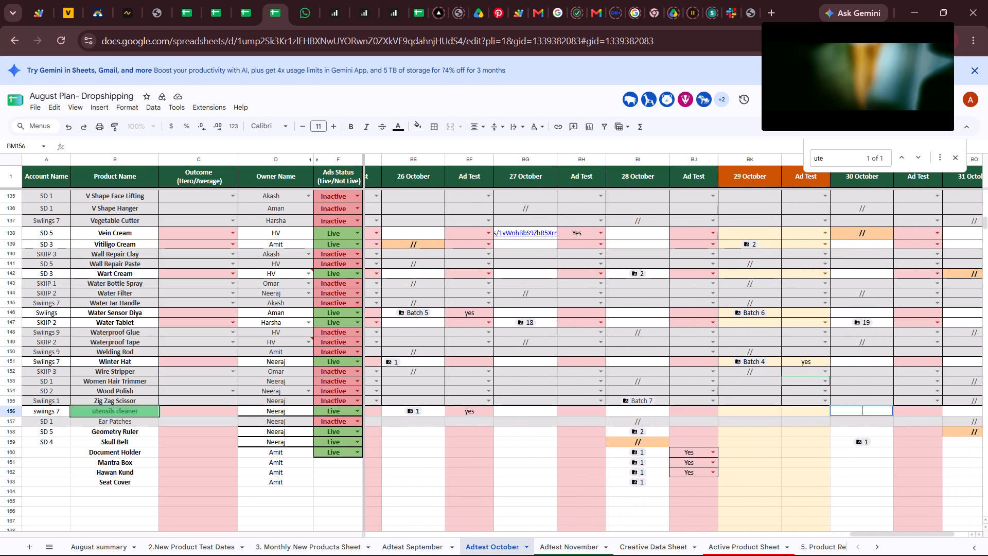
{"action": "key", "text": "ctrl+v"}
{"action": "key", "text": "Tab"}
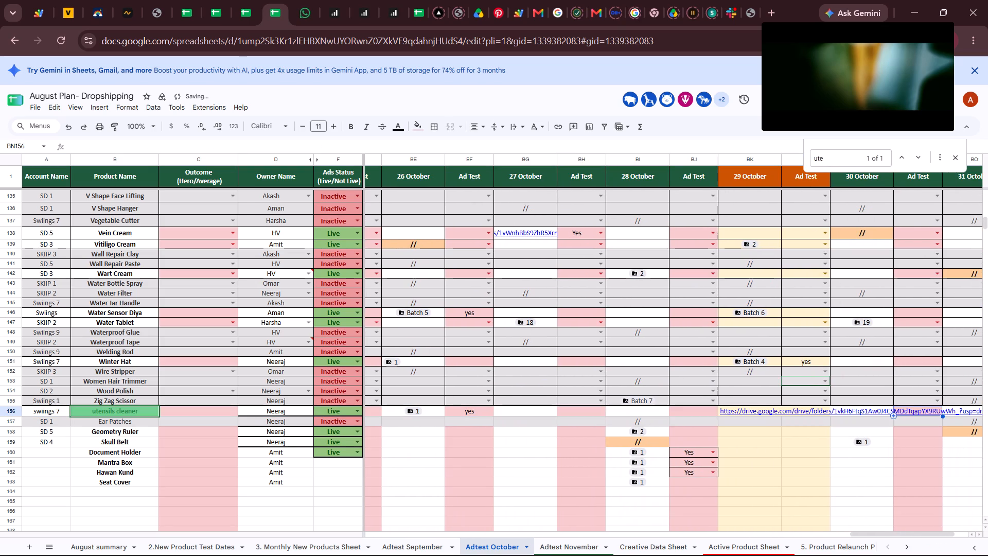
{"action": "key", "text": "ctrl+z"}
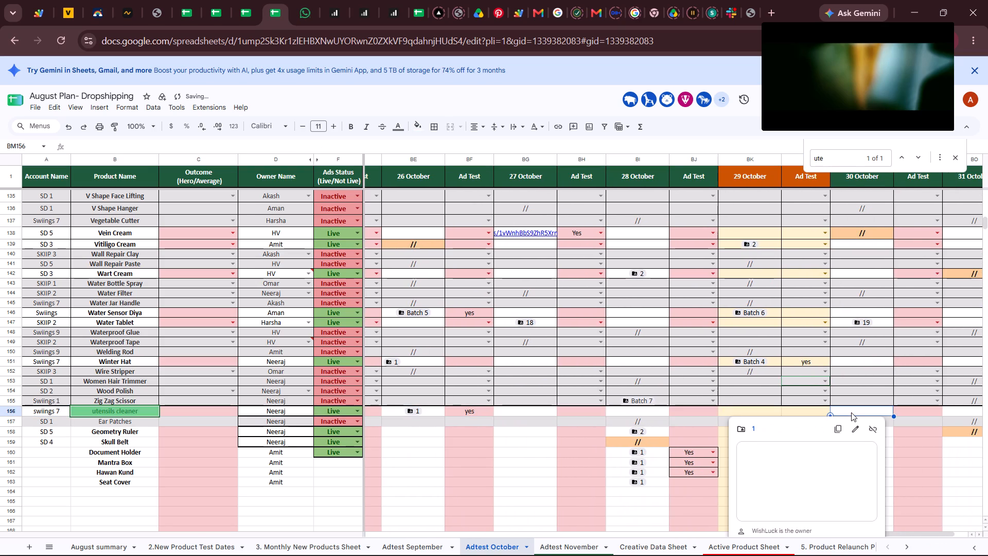
Paste the copied folder link into utensils cleaner's 30 October cell as a folder chip.
{"action": "left_click", "coordinate": [851, 412]}
{"action": "left_click", "coordinate": [851, 412]}
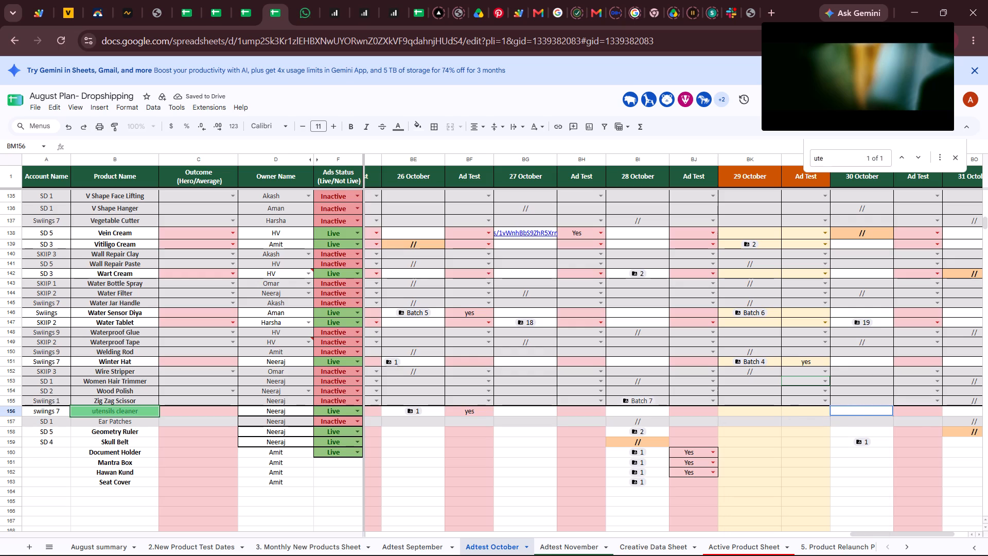
{"action": "key", "text": "ctrl+v"}
{"action": "key", "text": "Tab"}
{"action": "left_click", "coordinate": [773, 445]}
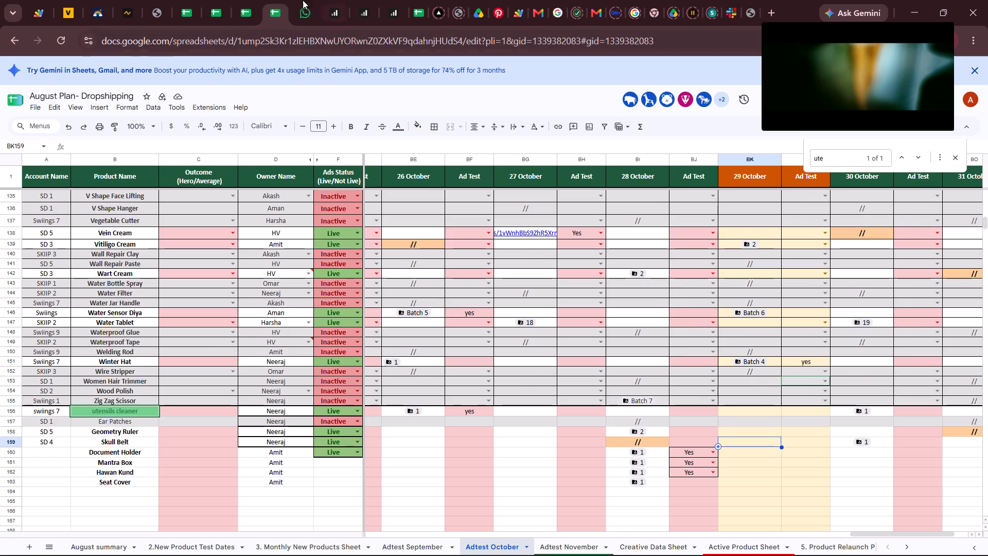
Return to Creative Data and set the Utensil Cleaner entry's test date in row 921 to 11/30/2026.
{"action": "left_click", "coordinate": [247, 6]}
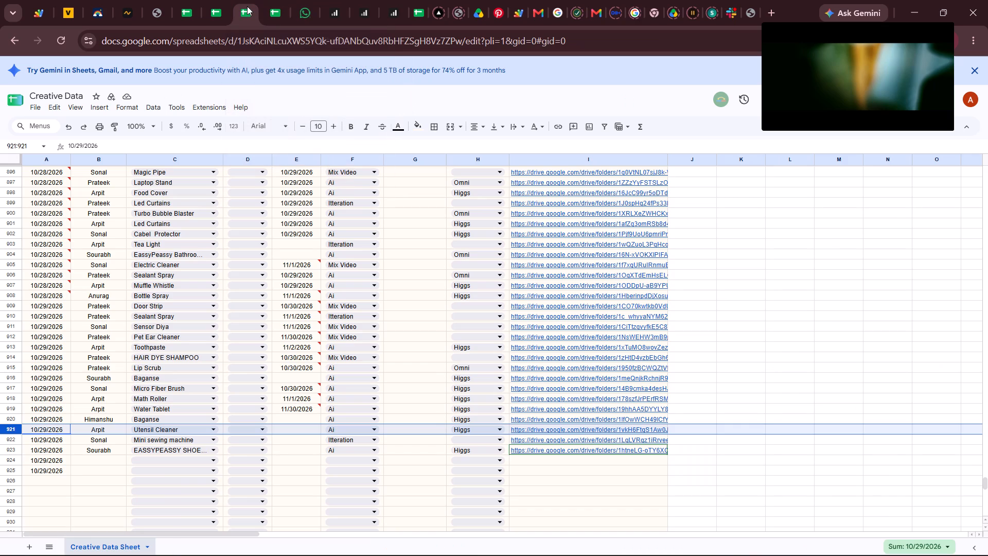
{"action": "left_click", "coordinate": [281, 429]}
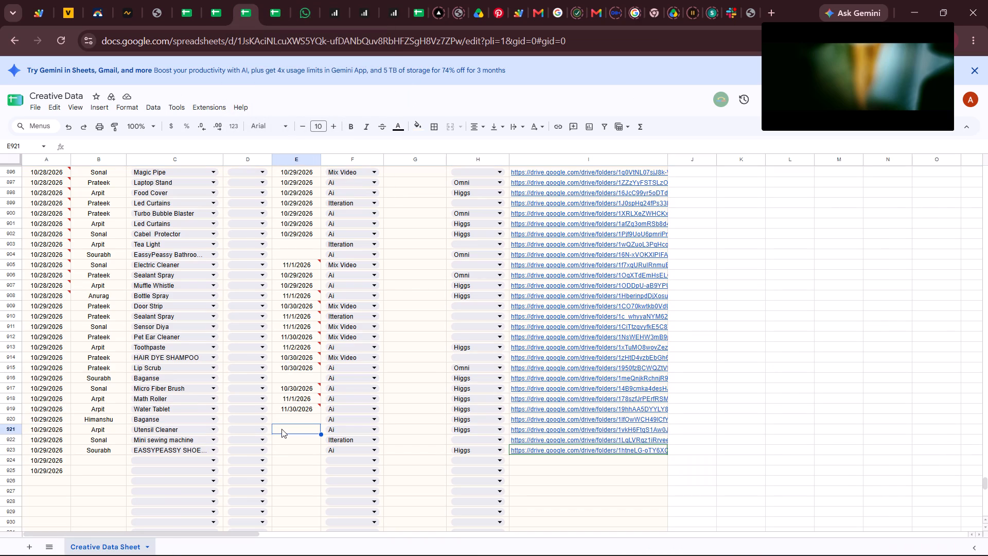
{"action": "double_click", "coordinate": [281, 429]}
{"action": "left_click", "coordinate": [267, 386]}
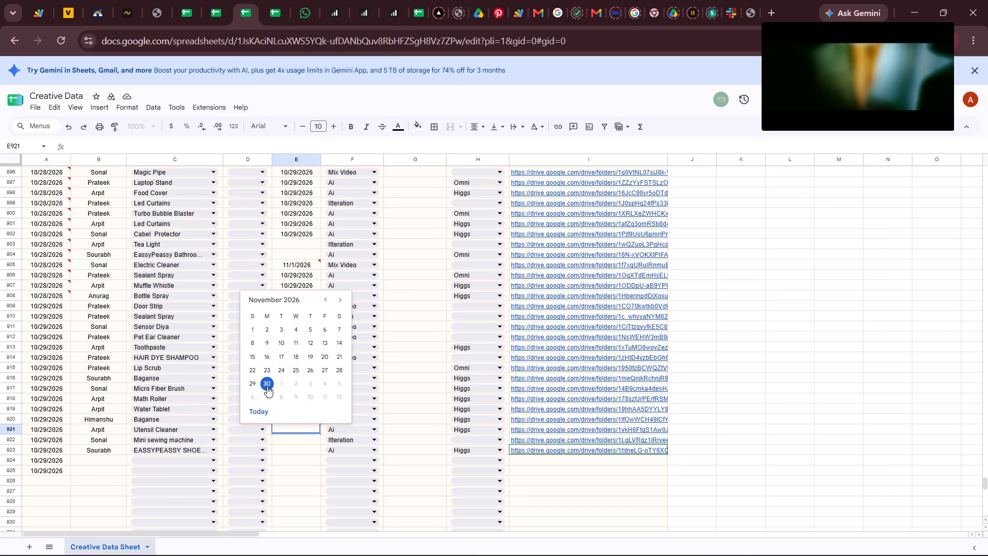
Copy the folder link of the Mini sewing machine entry in row 922 and search the August Plan's Adtest October sheet for "mini".
{"action": "left_click", "coordinate": [12, 441]}
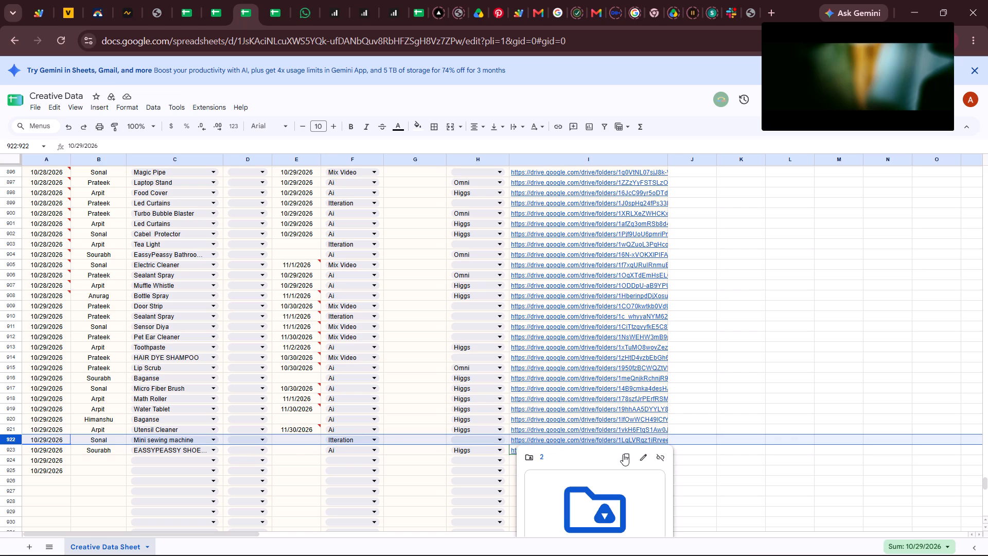
{"action": "left_click", "coordinate": [624, 454]}
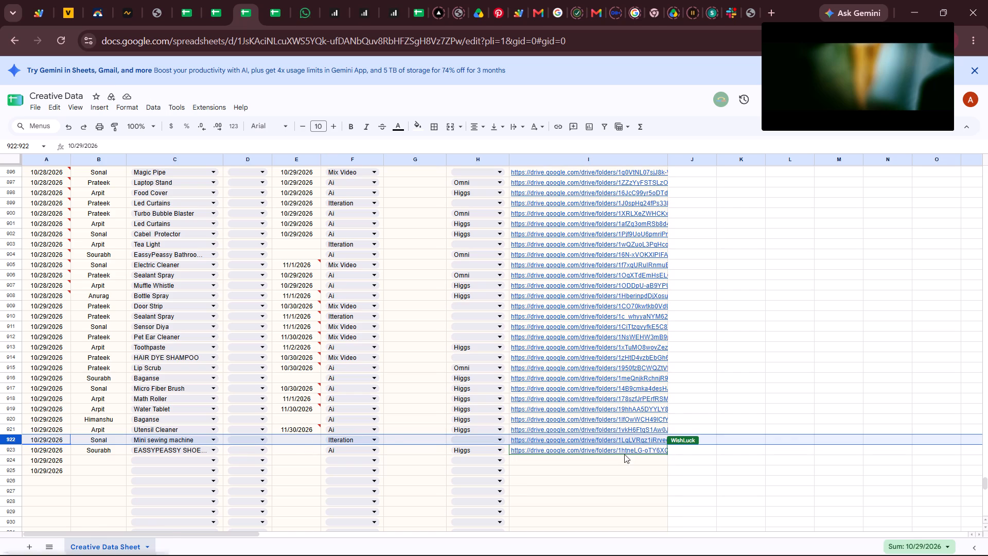
{"action": "left_click", "coordinate": [274, 1]}
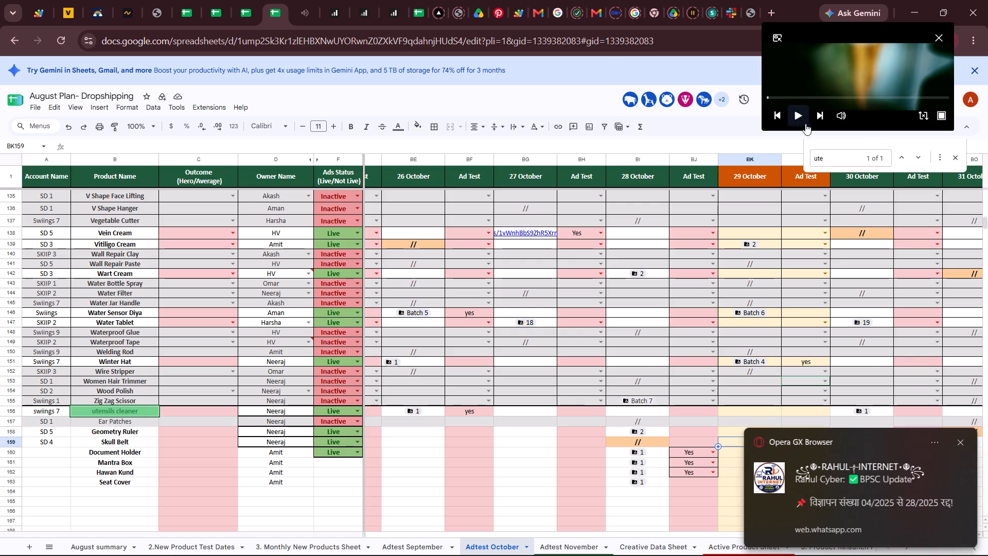
{"action": "left_click_drag", "start_coordinate": [835, 162], "coordinate": [790, 157]}
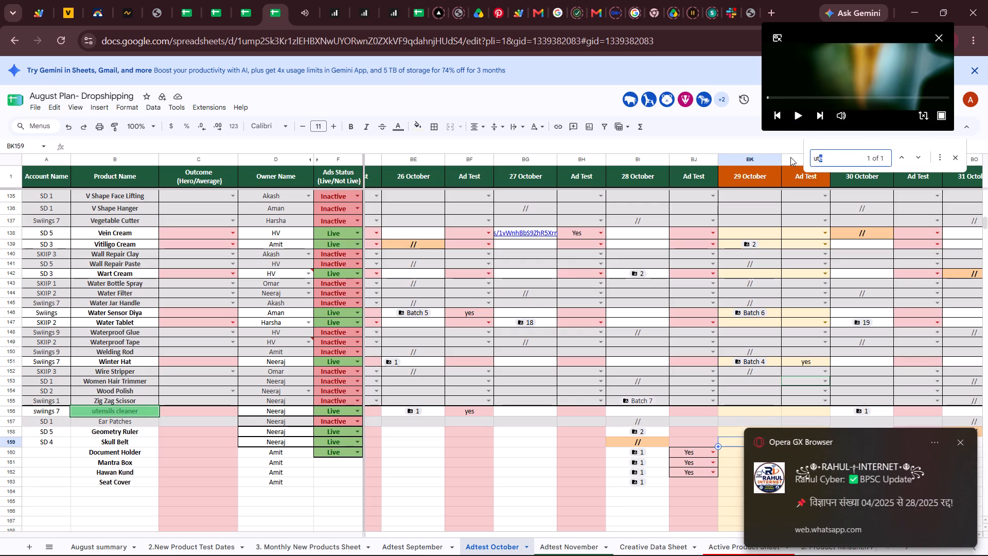
{"action": "key", "text": "BackSpace"}
{"action": "type", "text": "mini"}
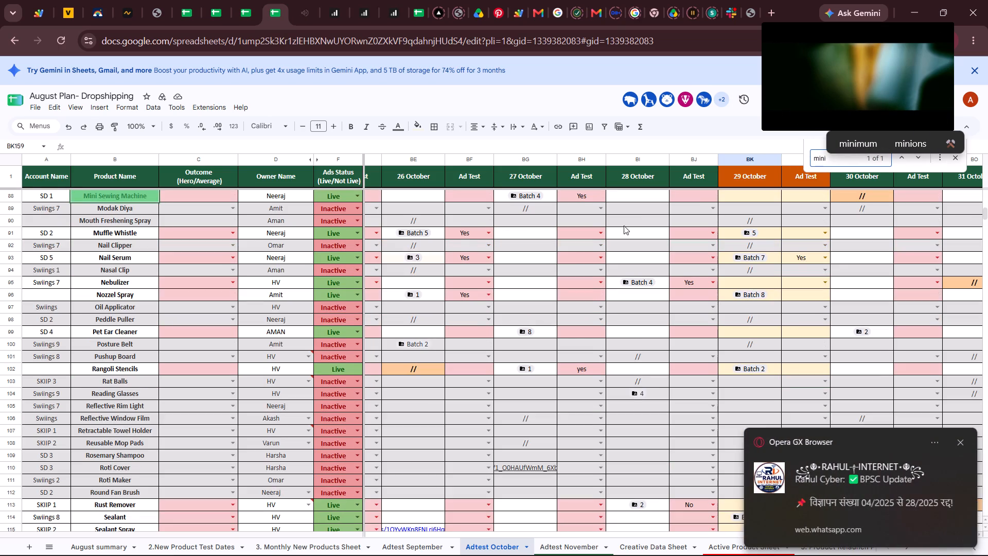
{"action": "scroll", "coordinate": [624, 225], "scroll_direction": "up", "scroll_amount": 2}
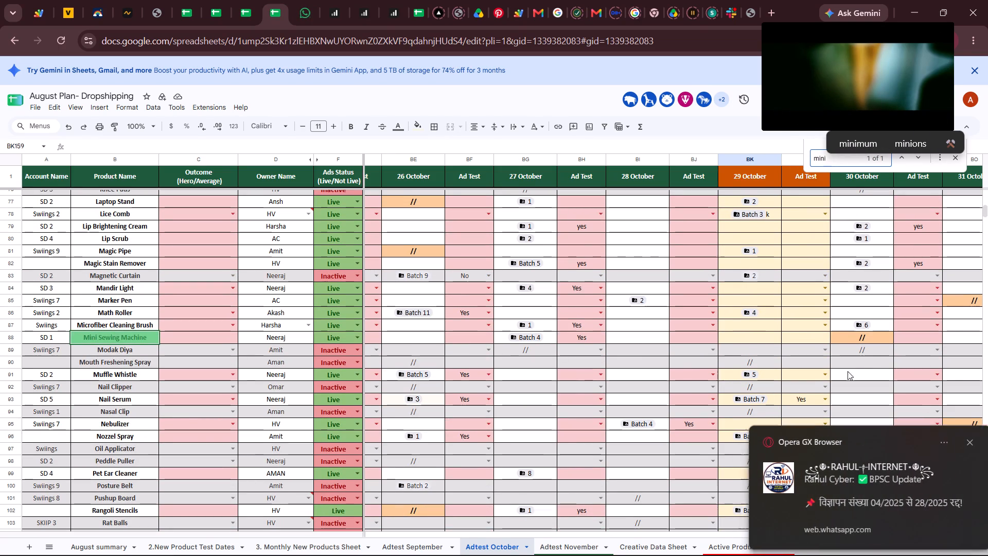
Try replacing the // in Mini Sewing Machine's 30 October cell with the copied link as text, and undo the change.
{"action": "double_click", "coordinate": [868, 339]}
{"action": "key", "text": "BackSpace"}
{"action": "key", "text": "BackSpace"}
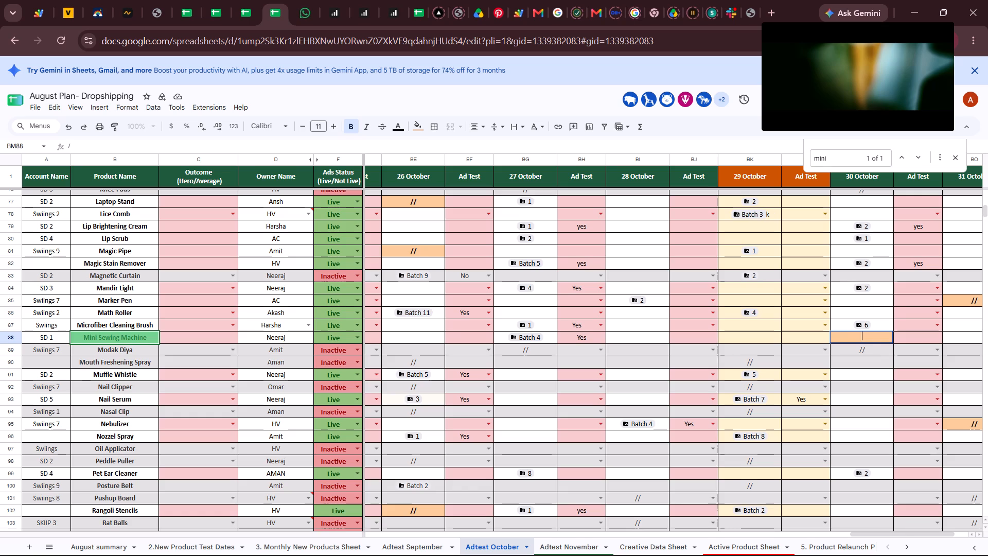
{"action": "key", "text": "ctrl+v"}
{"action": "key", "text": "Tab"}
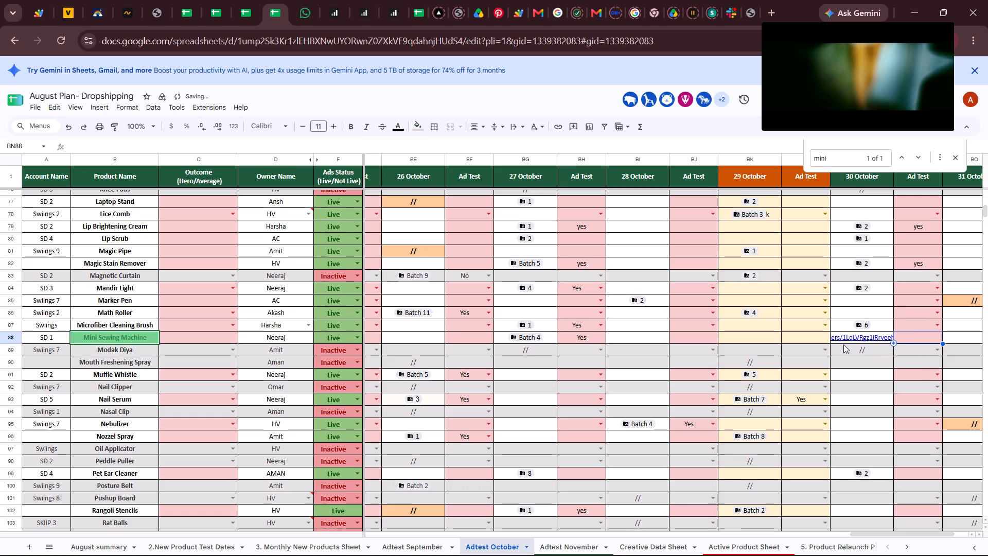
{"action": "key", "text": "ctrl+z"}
Paste the copied folder link over the // in Mini Sewing Machine's 30 October cell as a folder chip.
{"action": "left_click", "coordinate": [859, 335]}
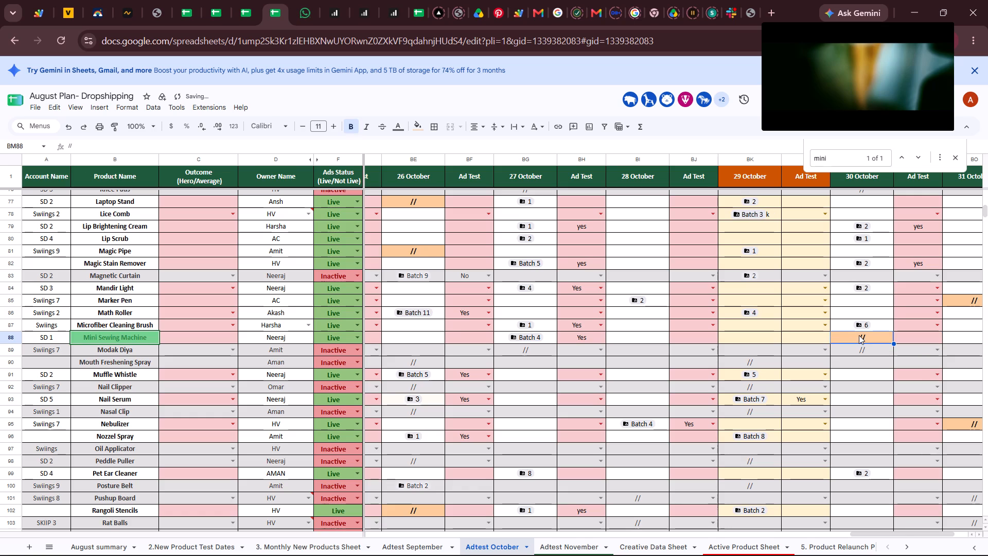
{"action": "key", "text": "ctrl+v"}
{"action": "key", "text": "Tab"}
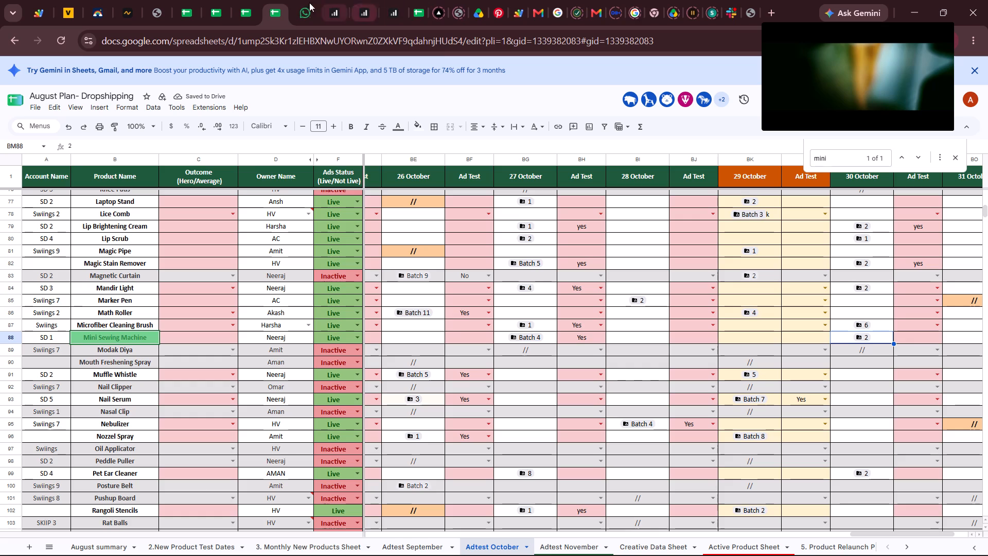
Return to Creative Data and set the Mini sewing machine entry's test date in row 922 to 11/30/2026.
{"action": "left_click", "coordinate": [254, 10]}
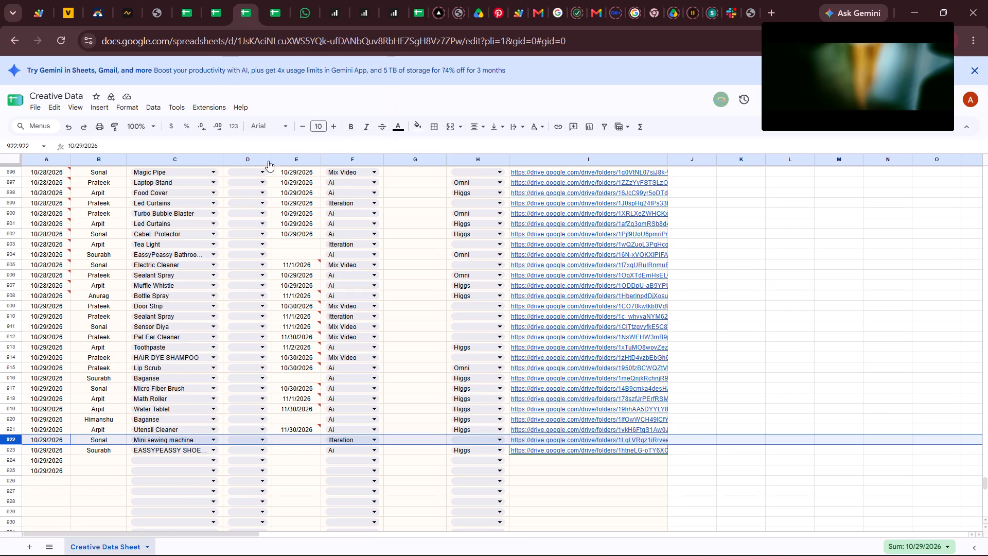
{"action": "double_click", "coordinate": [296, 438]}
{"action": "left_click", "coordinate": [263, 390]}
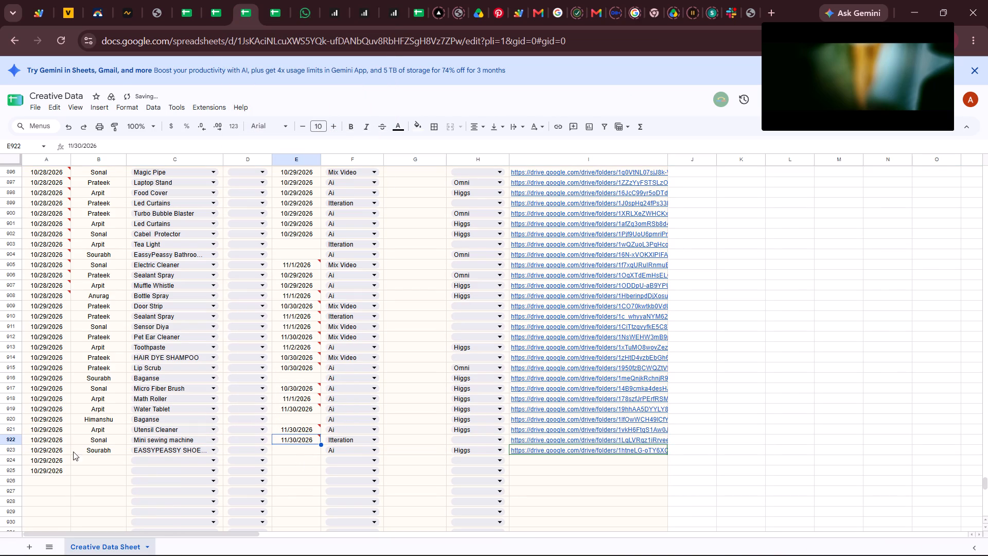
Select the EASSYPEASSY SHOE entry in row 923 and look through the August Plan's Adtest October product list for a matching product.
{"action": "left_click", "coordinate": [6, 449]}
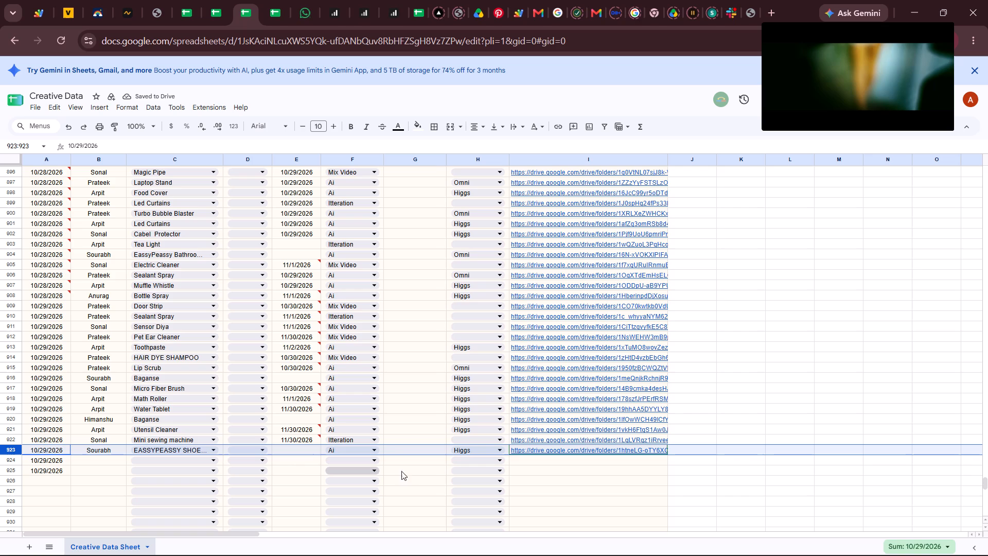
{"action": "left_click", "coordinate": [277, 0]}
{"action": "scroll", "coordinate": [676, 275], "scroll_direction": "left", "scroll_amount": 4}
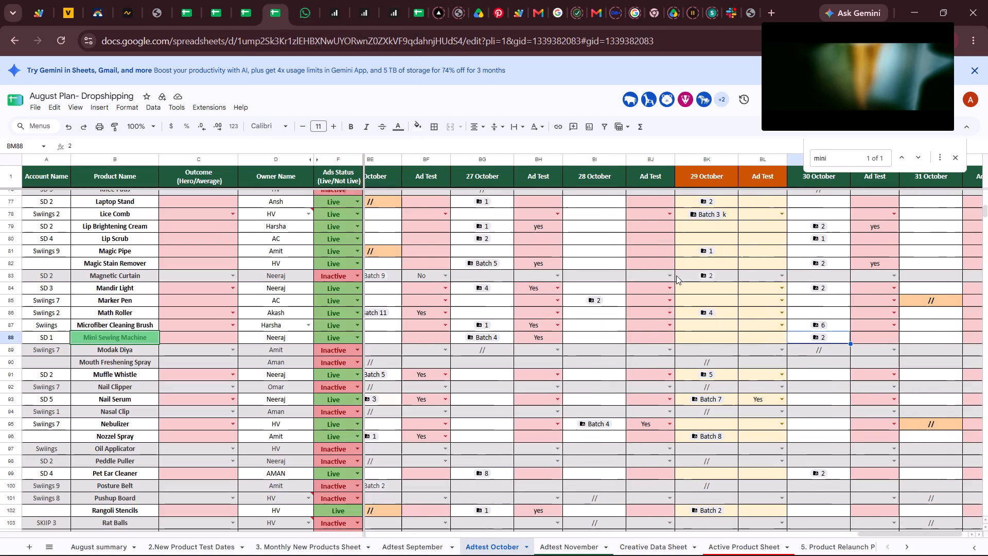
{"action": "scroll", "coordinate": [697, 316], "scroll_direction": "up", "scroll_amount": 11}
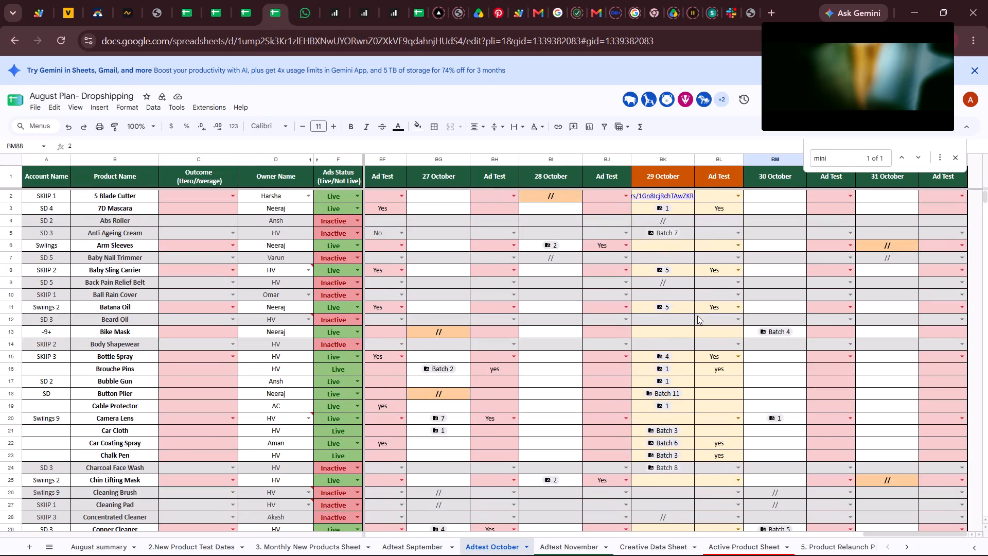
{"action": "scroll", "coordinate": [697, 316], "scroll_direction": "down", "scroll_amount": 9}
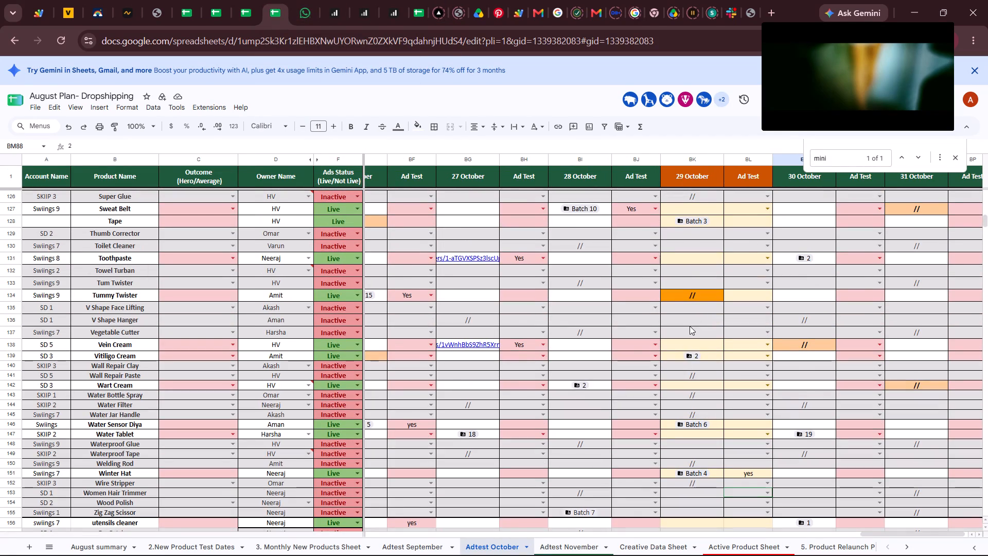
{"action": "scroll", "coordinate": [751, 374], "scroll_direction": "left", "scroll_amount": 4}
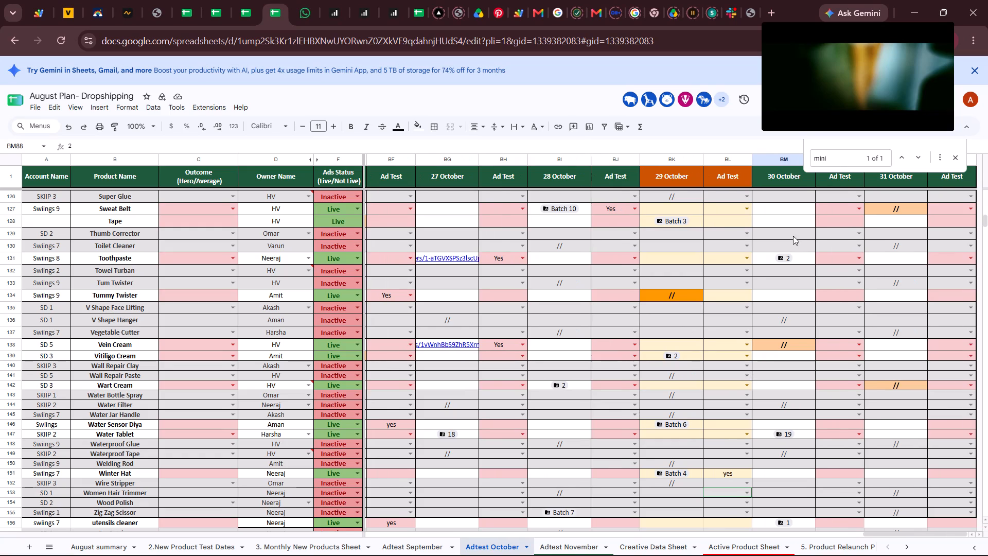
{"action": "scroll", "coordinate": [793, 236], "scroll_direction": "up", "scroll_amount": 3}
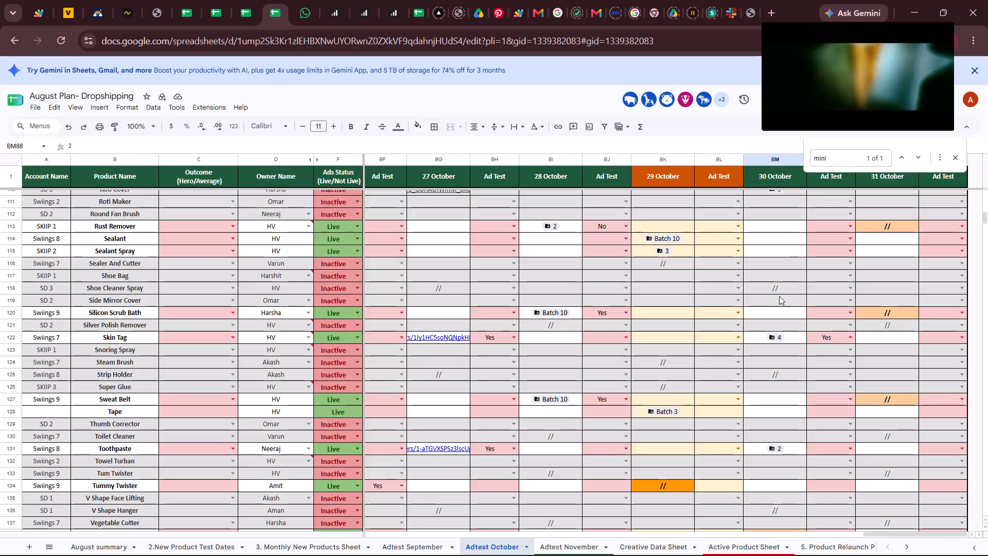
{"action": "scroll", "coordinate": [779, 297], "scroll_direction": "left", "scroll_amount": 3}
{"action": "scroll", "coordinate": [779, 297], "scroll_direction": "down", "scroll_amount": 3}
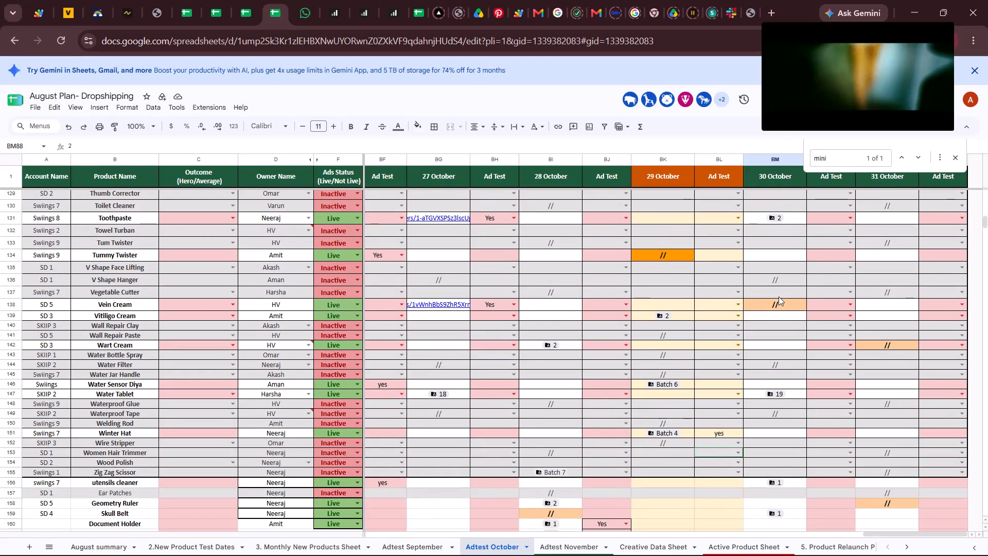
{"action": "scroll", "coordinate": [691, 271], "scroll_direction": "left", "scroll_amount": 5}
{"action": "scroll", "coordinate": [691, 271], "scroll_direction": "down", "scroll_amount": 2}
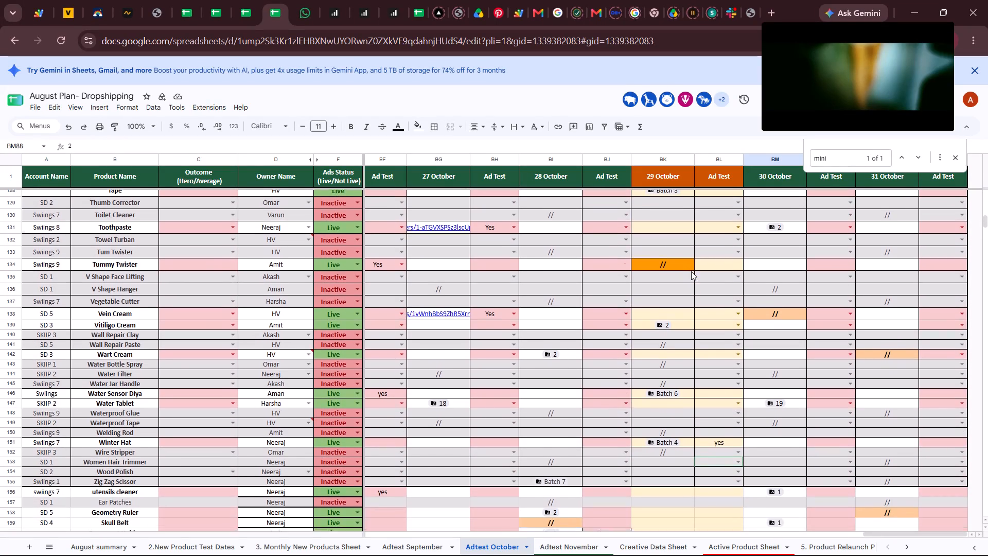
{"action": "scroll", "coordinate": [691, 271], "scroll_direction": "down", "scroll_amount": 1}
{"action": "scroll", "coordinate": [691, 271], "scroll_direction": "up", "scroll_amount": 17}
Recheck the row 923 entry in Creative Data and look through the Adtest November product list for a matching product.
{"action": "left_click", "coordinate": [240, 3]}
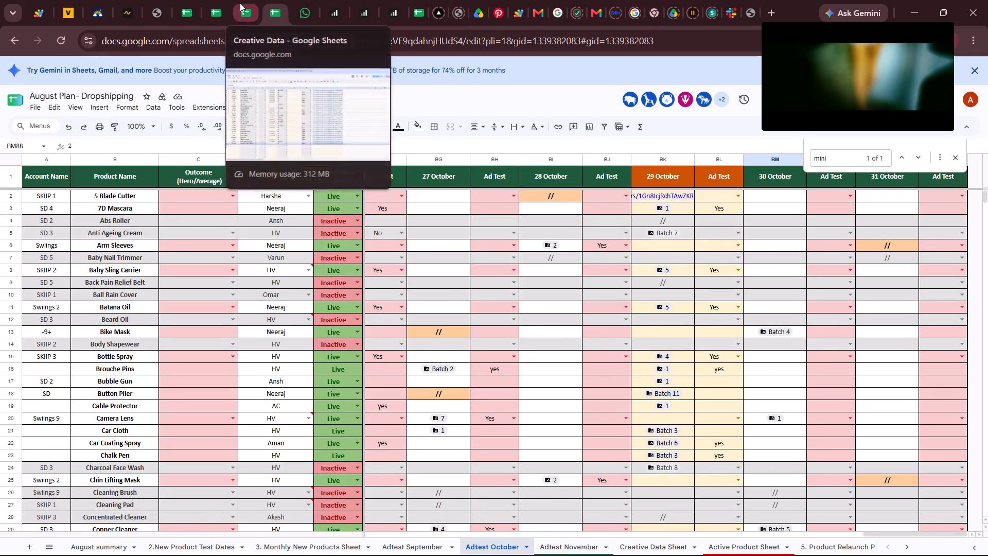
{"action": "left_click", "coordinate": [284, 4]}
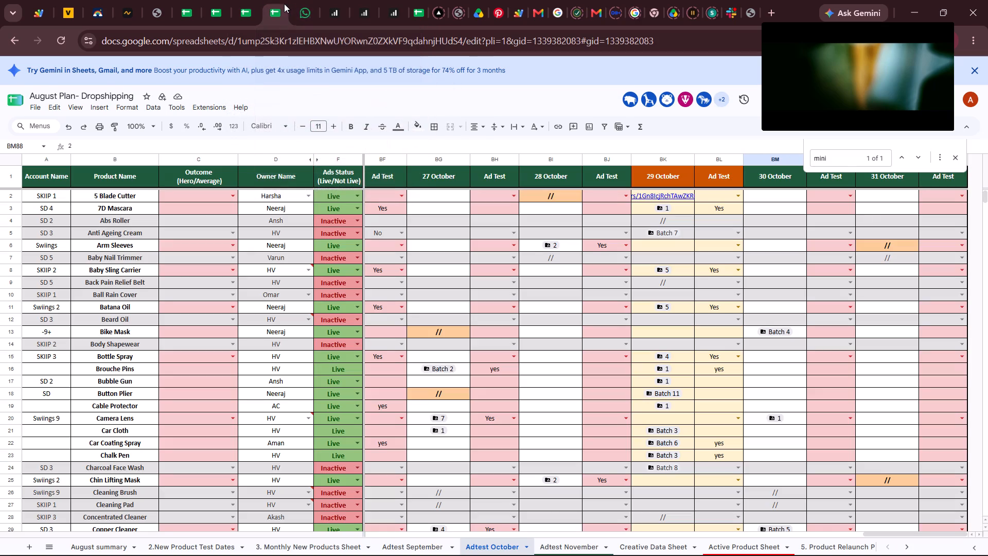
{"action": "scroll", "coordinate": [395, 357], "scroll_direction": "down", "scroll_amount": 4}
{"action": "left_click", "coordinate": [555, 545]}
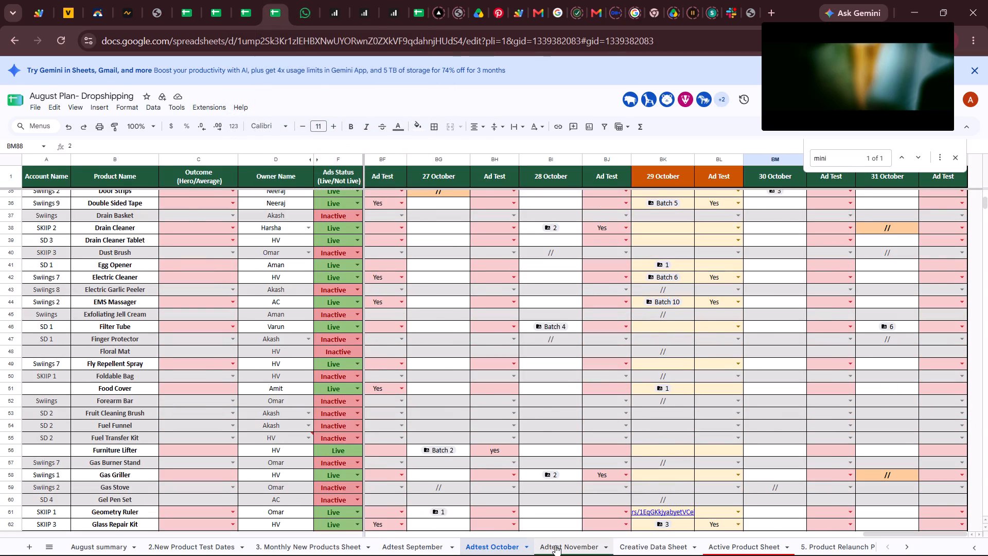
{"action": "scroll", "coordinate": [421, 433], "scroll_direction": "down", "scroll_amount": 1}
{"action": "scroll", "coordinate": [421, 433], "scroll_direction": "right", "scroll_amount": 1}
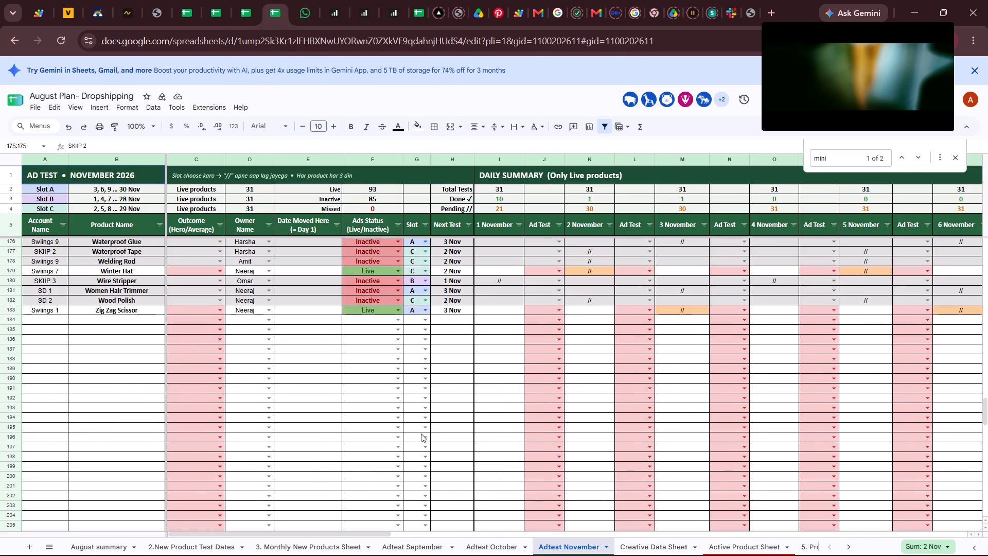
{"action": "scroll", "coordinate": [421, 433], "scroll_direction": "up", "scroll_amount": 18}
{"action": "scroll", "coordinate": [421, 433], "scroll_direction": "down", "scroll_amount": 2}
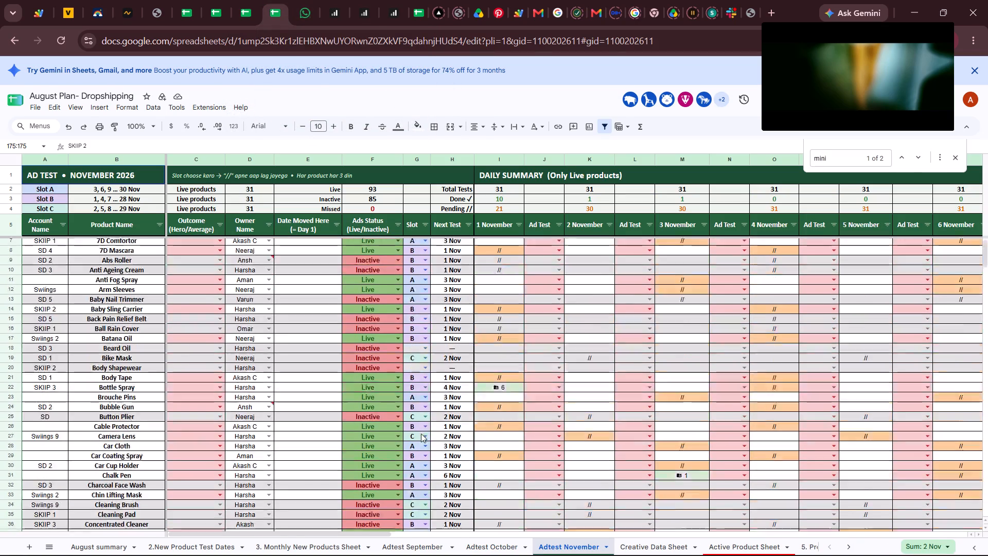
{"action": "scroll", "coordinate": [421, 433], "scroll_direction": "down", "scroll_amount": 11}
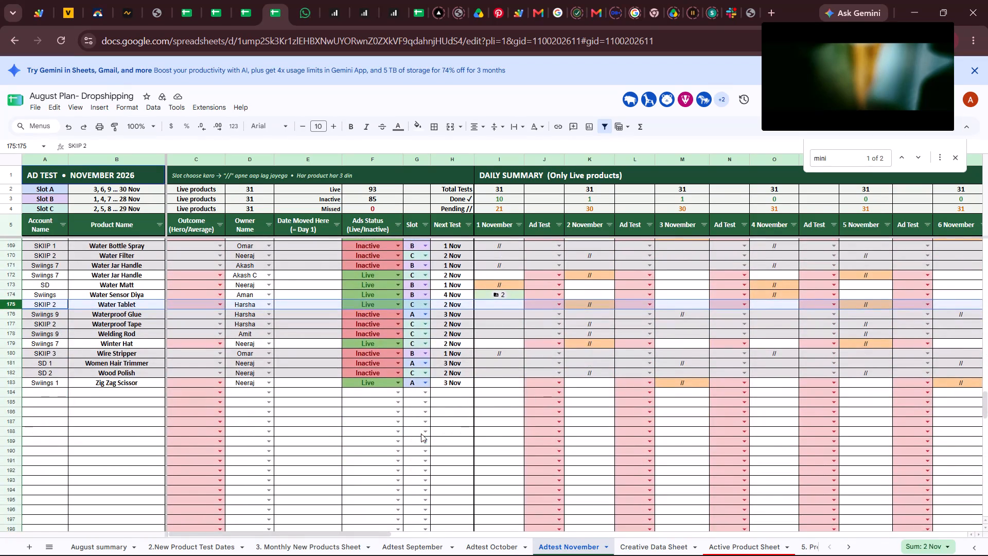
Recheck the row 923 entry in Creative Data and look through the lower part of Adtest November's product list for a match.
{"action": "left_click", "coordinate": [249, 0]}
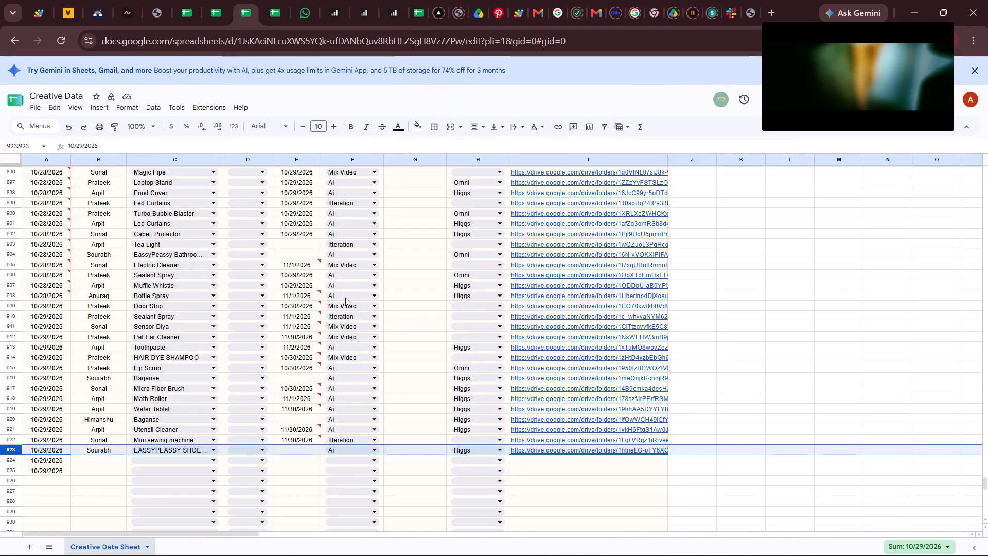
{"action": "left_click", "coordinate": [282, 6]}
{"action": "scroll", "coordinate": [497, 274], "scroll_direction": "left", "scroll_amount": 8}
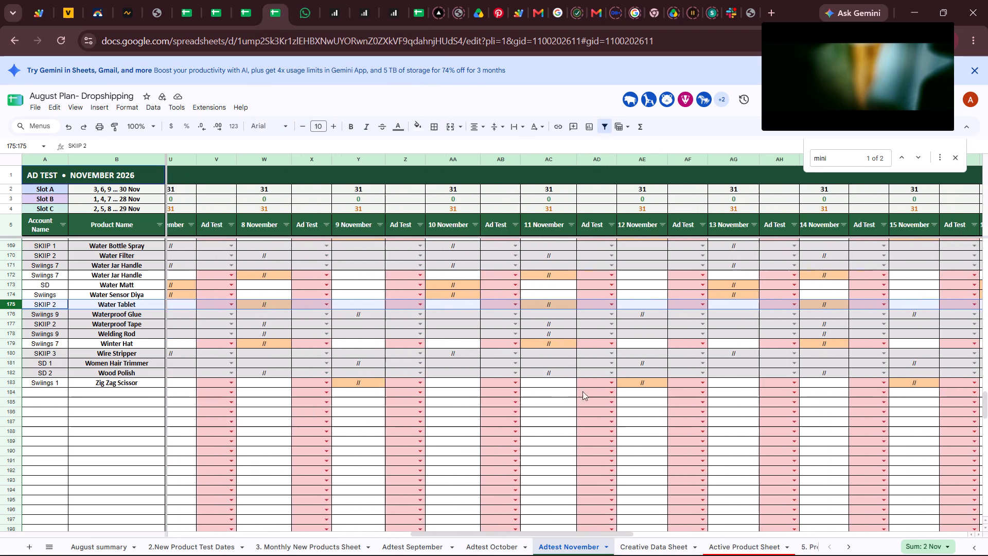
{"action": "scroll", "coordinate": [644, 388], "scroll_direction": "up", "scroll_amount": 3}
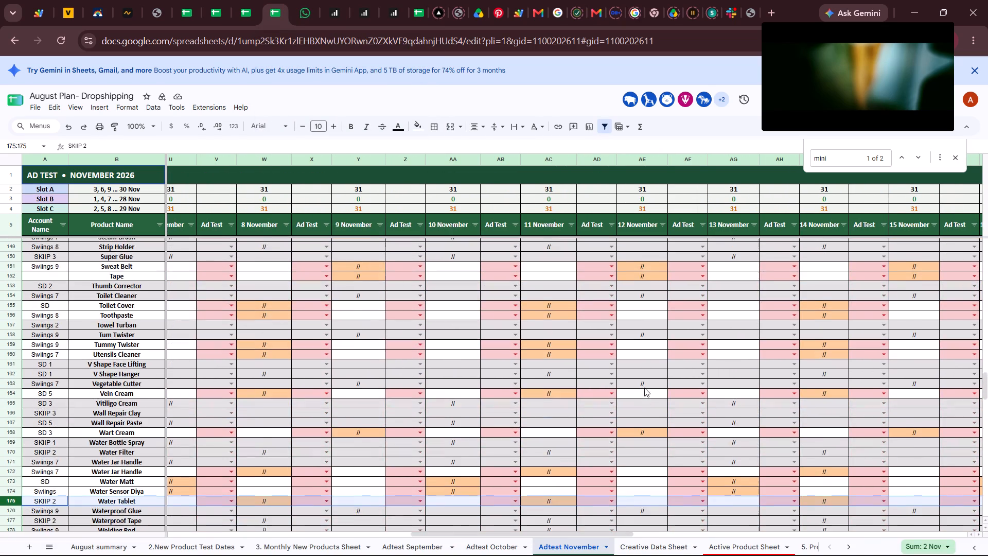
{"action": "scroll", "coordinate": [644, 388], "scroll_direction": "up", "scroll_amount": 10}
{"action": "scroll", "coordinate": [644, 388], "scroll_direction": "right", "scroll_amount": 12}
{"action": "scroll", "coordinate": [506, 383], "scroll_direction": "down", "scroll_amount": 9}
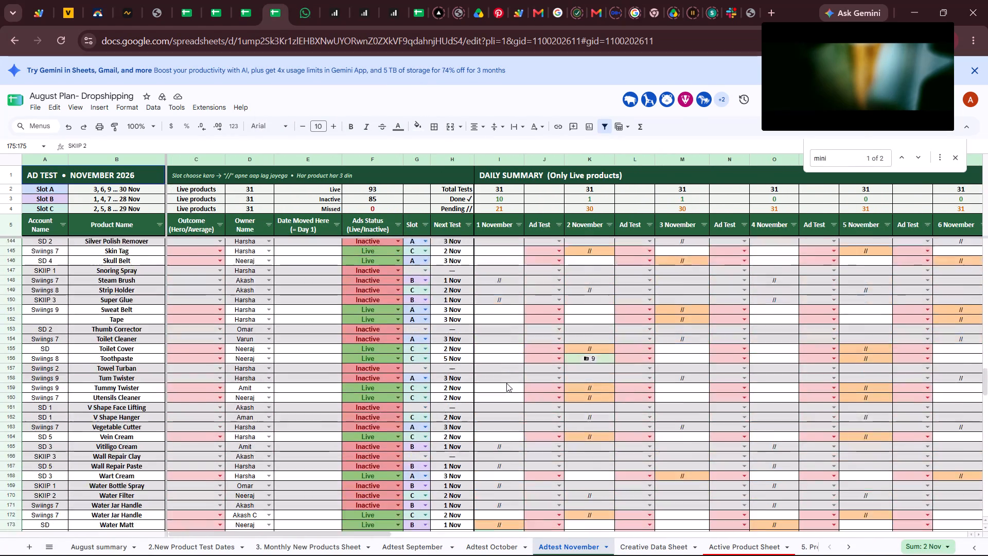
{"action": "scroll", "coordinate": [506, 383], "scroll_direction": "down", "scroll_amount": 3}
{"action": "scroll", "coordinate": [506, 383], "scroll_direction": "up", "scroll_amount": 8}
{"action": "scroll", "coordinate": [506, 383], "scroll_direction": "down", "scroll_amount": 1}
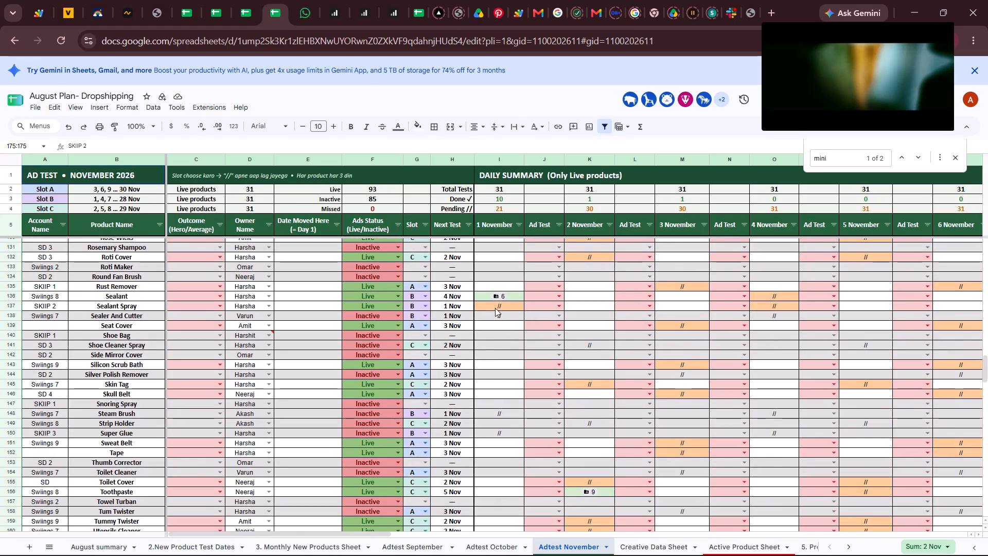
{"action": "scroll", "coordinate": [495, 308], "scroll_direction": "up", "scroll_amount": 12}
{"action": "scroll", "coordinate": [495, 308], "scroll_direction": "down", "scroll_amount": 10}
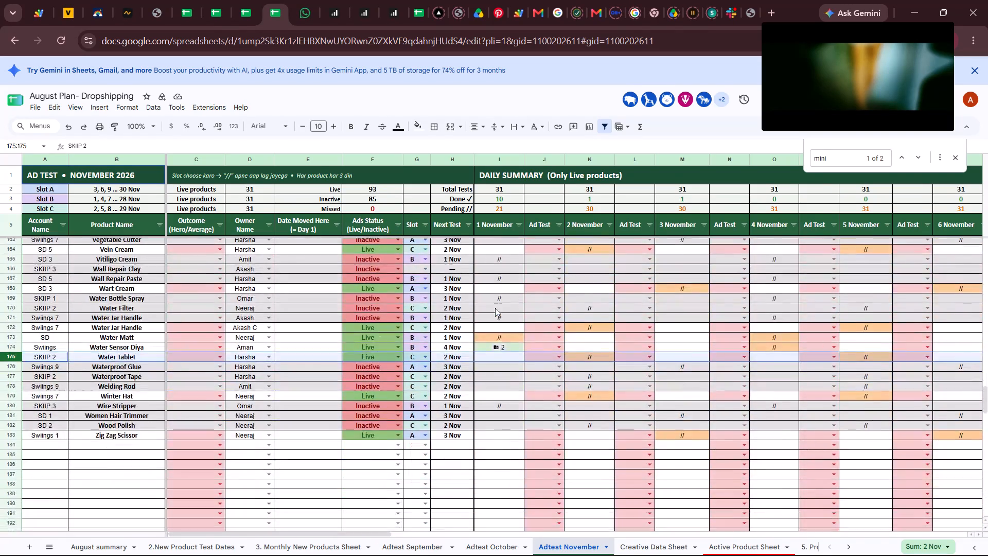
{"action": "scroll", "coordinate": [495, 308], "scroll_direction": "up", "scroll_amount": 6}
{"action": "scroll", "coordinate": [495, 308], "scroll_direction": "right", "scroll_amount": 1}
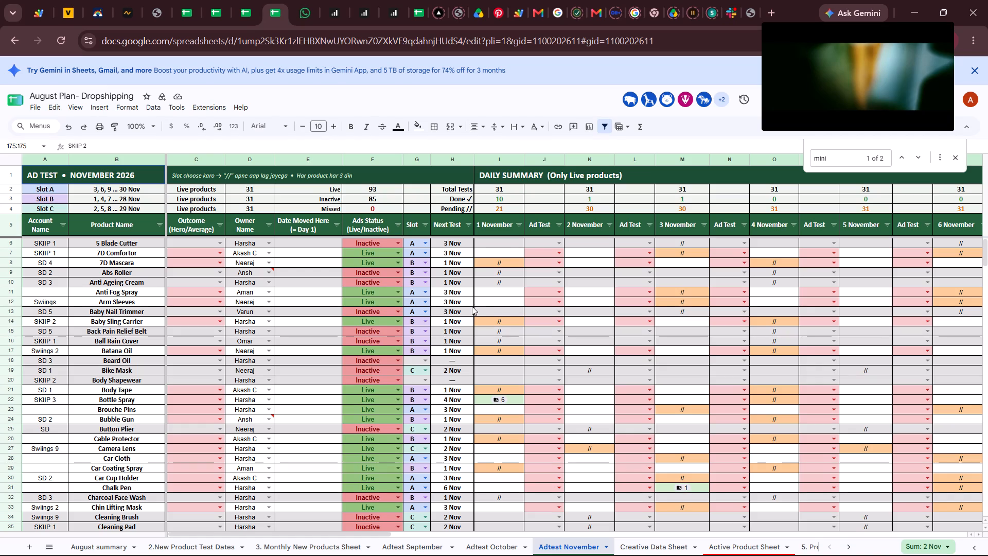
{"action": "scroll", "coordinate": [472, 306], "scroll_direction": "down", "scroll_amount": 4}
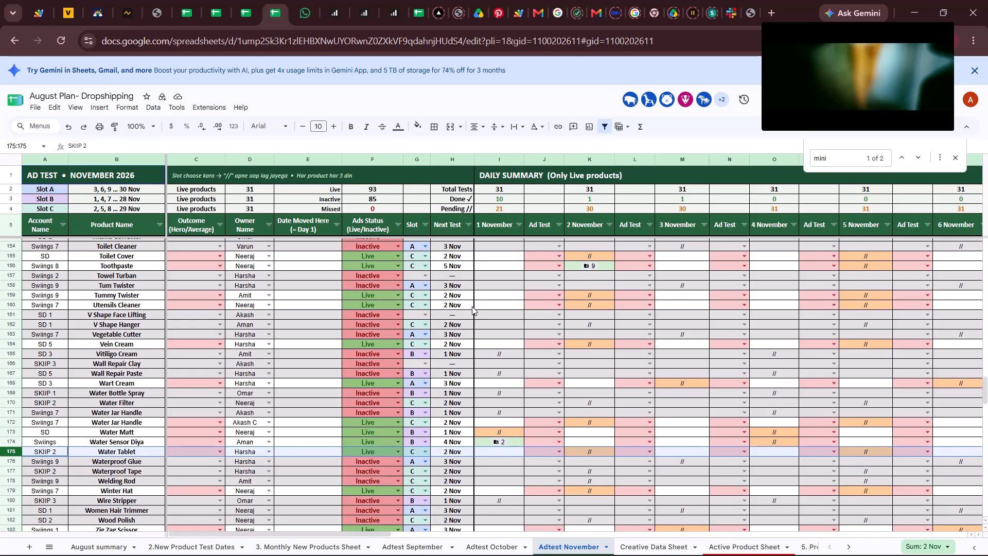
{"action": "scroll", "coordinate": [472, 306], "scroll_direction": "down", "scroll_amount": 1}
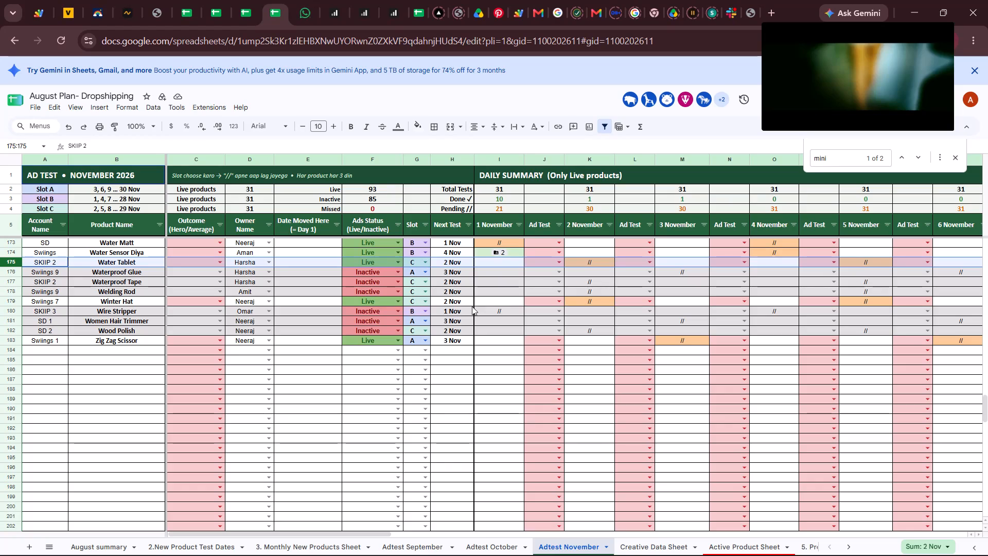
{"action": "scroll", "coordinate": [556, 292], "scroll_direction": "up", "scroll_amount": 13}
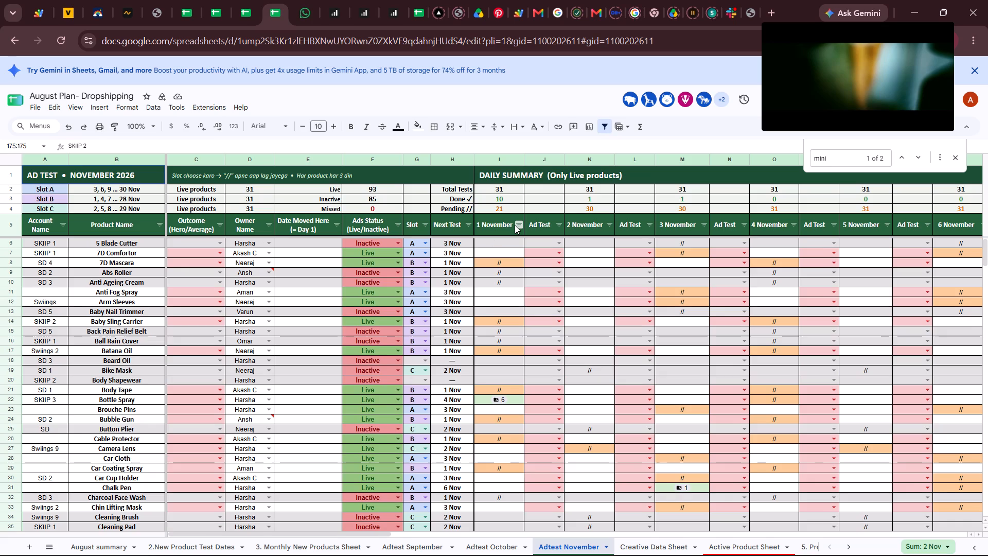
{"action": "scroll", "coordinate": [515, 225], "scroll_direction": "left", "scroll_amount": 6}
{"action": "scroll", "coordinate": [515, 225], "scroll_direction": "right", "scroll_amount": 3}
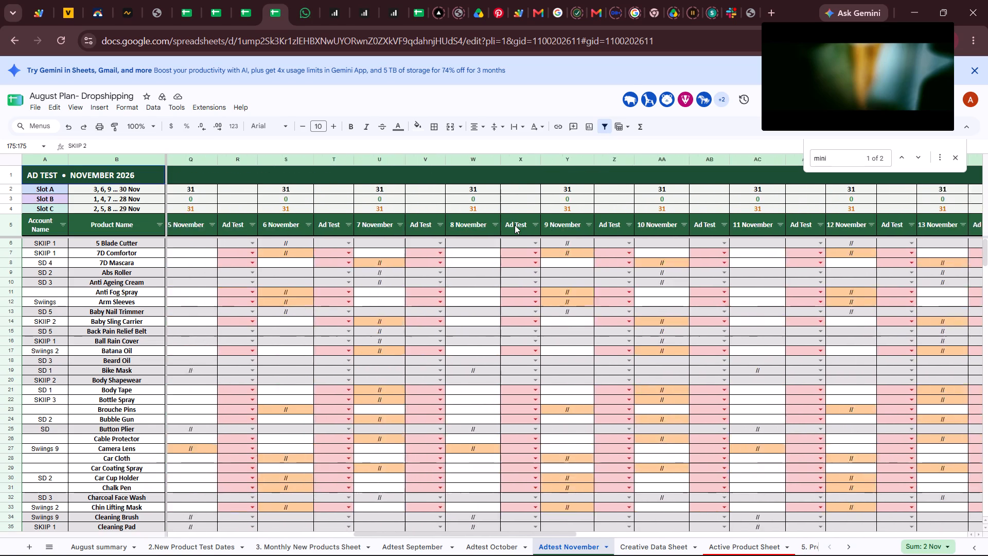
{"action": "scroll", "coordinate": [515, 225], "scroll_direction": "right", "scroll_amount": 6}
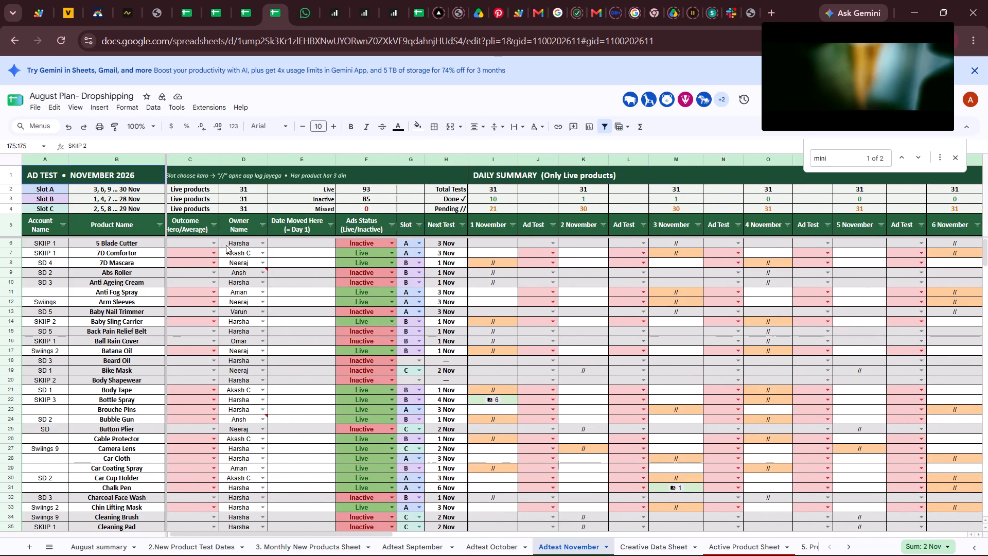
Look through Adtest November's whole product list again, including the rows below Zig Zag Scissor, for the shoe product.
{"action": "scroll", "coordinate": [205, 327], "scroll_direction": "down", "scroll_amount": 7}
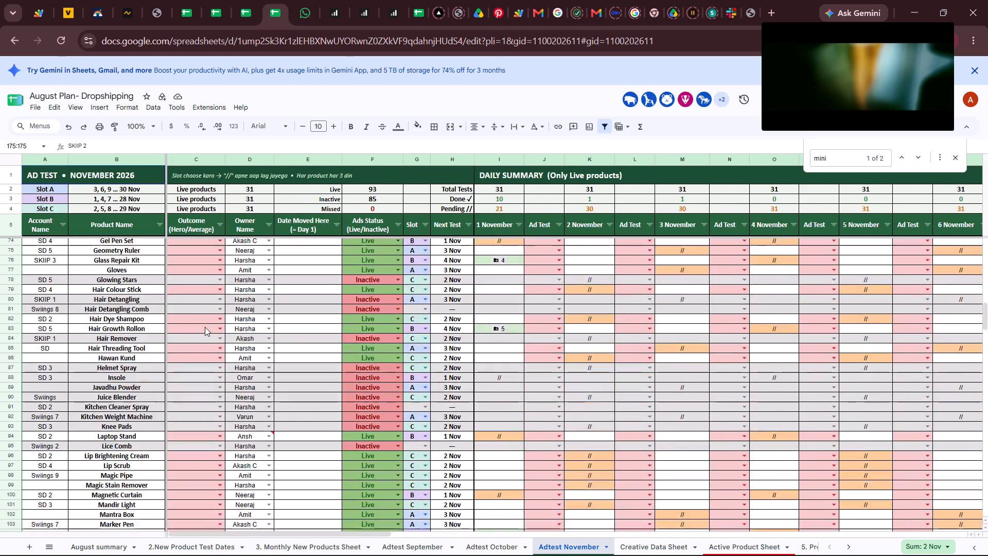
{"action": "scroll", "coordinate": [205, 327], "scroll_direction": "down", "scroll_amount": 3}
{"action": "scroll", "coordinate": [219, 413], "scroll_direction": "up", "scroll_amount": 1}
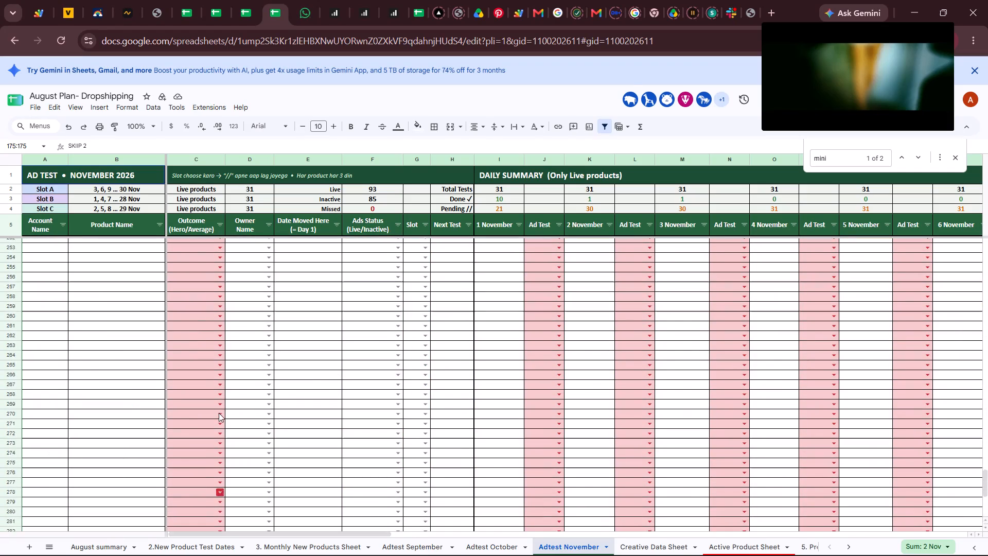
{"action": "scroll", "coordinate": [219, 413], "scroll_direction": "down", "scroll_amount": 5}
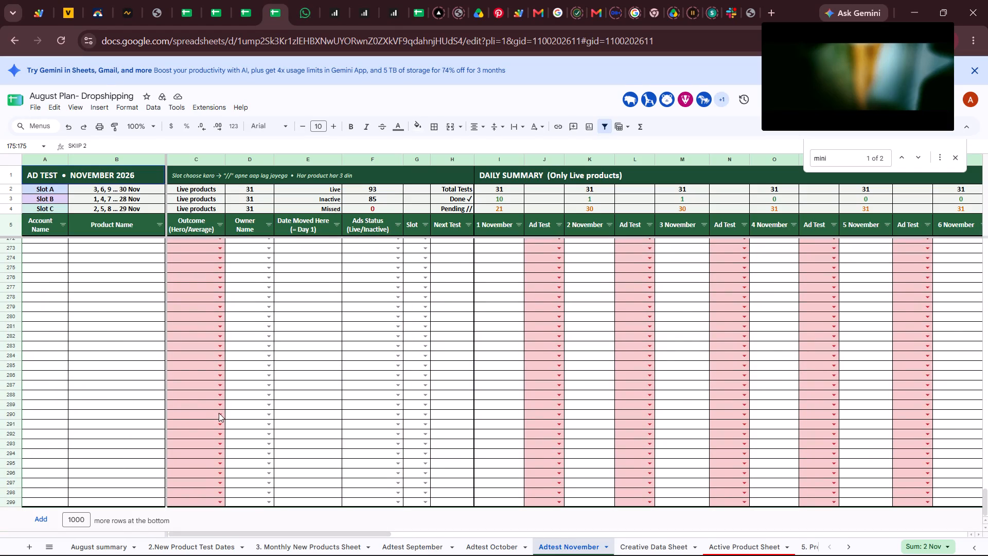
{"action": "scroll", "coordinate": [219, 413], "scroll_direction": "up", "scroll_amount": 8}
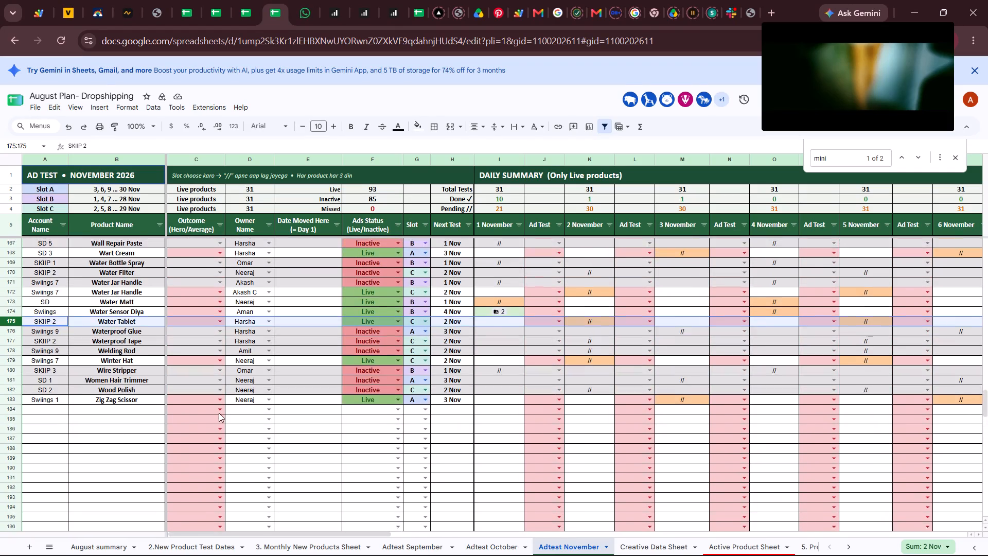
{"action": "scroll", "coordinate": [219, 413], "scroll_direction": "up", "scroll_amount": 4}
{"action": "scroll", "coordinate": [219, 413], "scroll_direction": "down", "scroll_amount": 3}
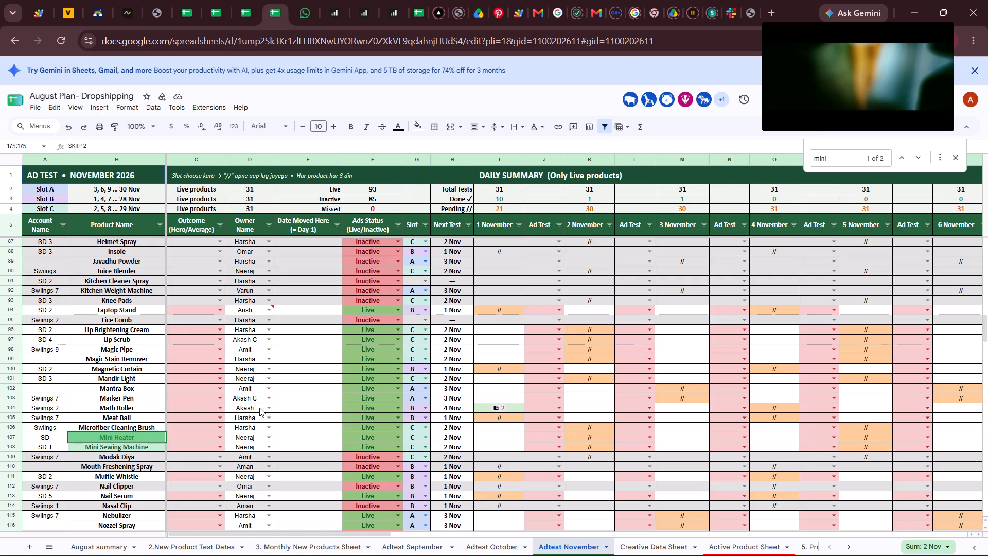
{"action": "scroll", "coordinate": [312, 394], "scroll_direction": "up", "scroll_amount": 3}
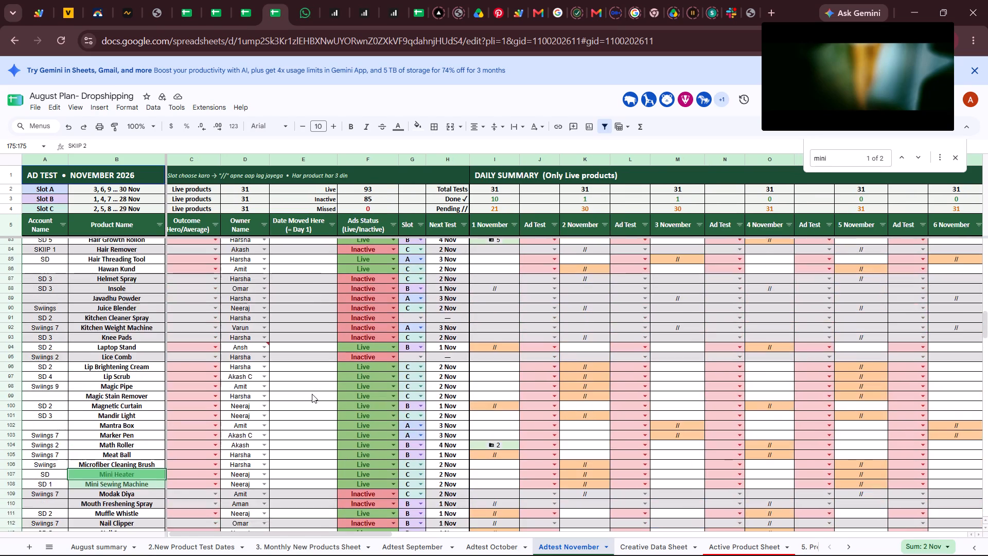
{"action": "scroll", "coordinate": [312, 394], "scroll_direction": "up", "scroll_amount": 4}
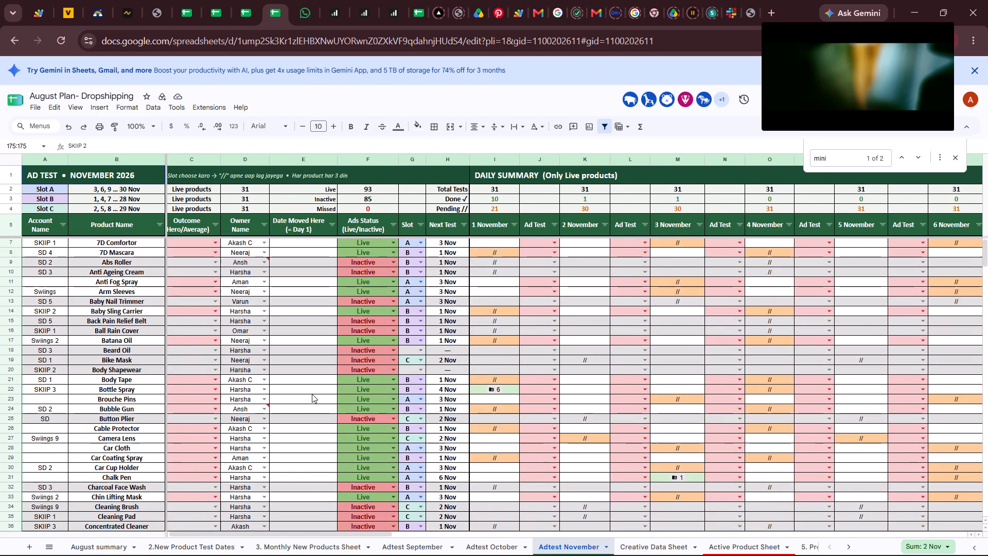
{"action": "scroll", "coordinate": [312, 394], "scroll_direction": "left", "scroll_amount": 5}
{"action": "scroll", "coordinate": [312, 394], "scroll_direction": "right", "scroll_amount": 7}
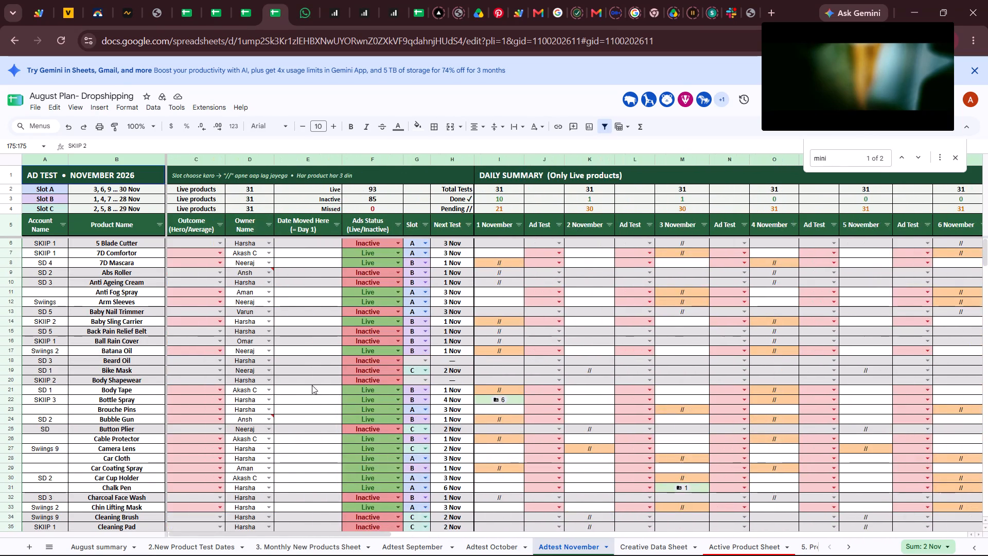
Check the EASSYPEASSY SHOE entry in Creative Data again and review Adtest November's products and scheduled test dates for it.
{"action": "left_click", "coordinate": [243, 20]}
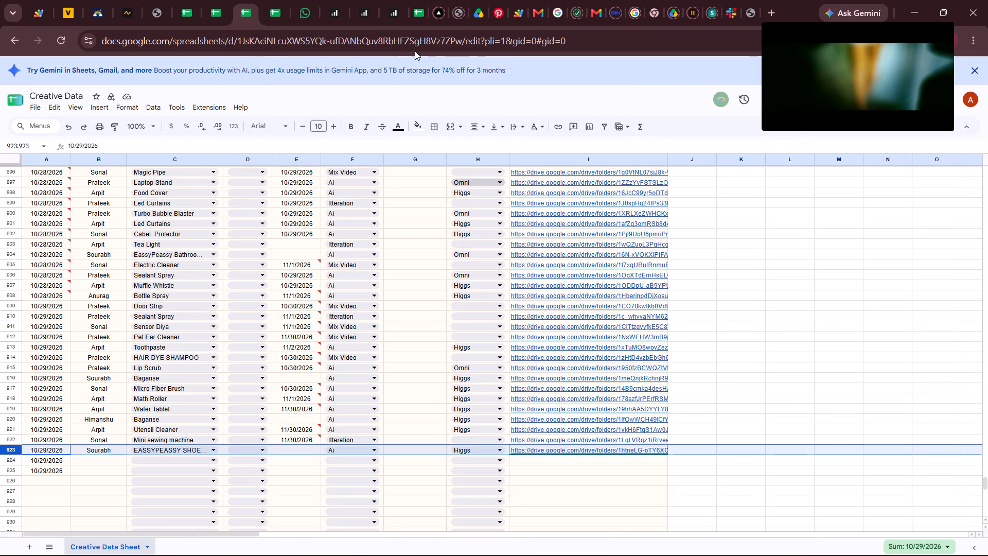
{"action": "left_click", "coordinate": [275, 3]}
{"action": "scroll", "coordinate": [490, 313], "scroll_direction": "left", "scroll_amount": 5}
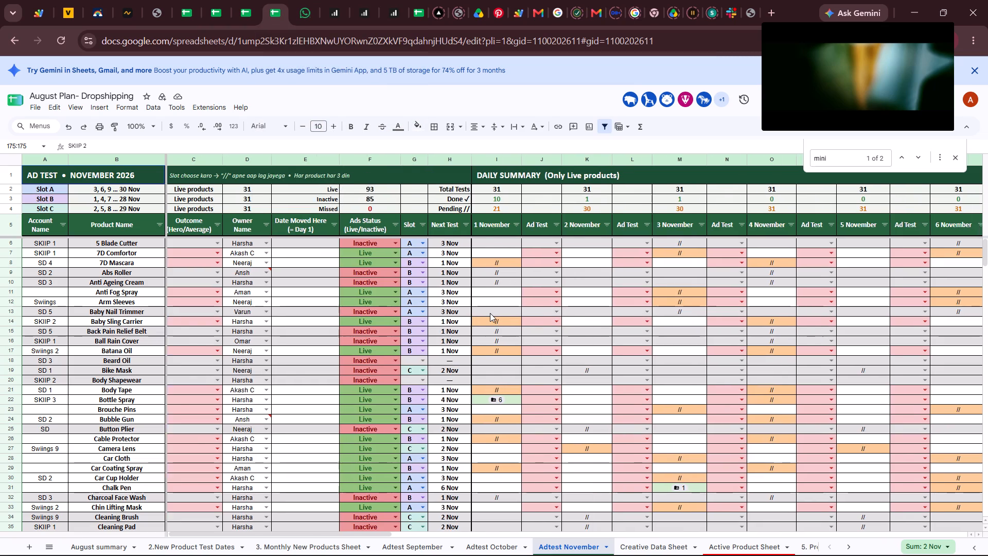
{"action": "scroll", "coordinate": [490, 313], "scroll_direction": "left", "scroll_amount": 8}
{"action": "scroll", "coordinate": [490, 313], "scroll_direction": "right", "scroll_amount": 4}
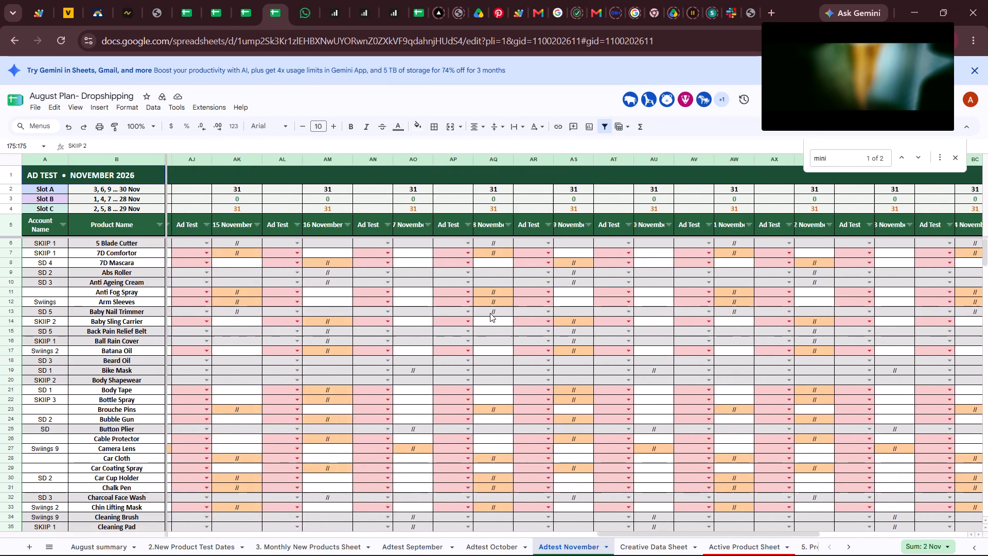
{"action": "scroll", "coordinate": [490, 313], "scroll_direction": "down", "scroll_amount": 6}
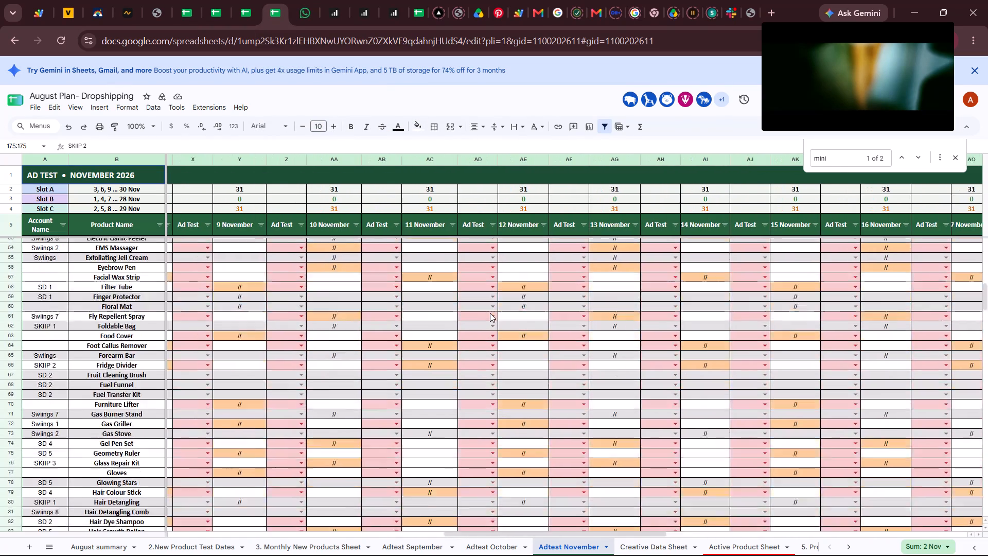
{"action": "scroll", "coordinate": [490, 313], "scroll_direction": "down", "scroll_amount": 5}
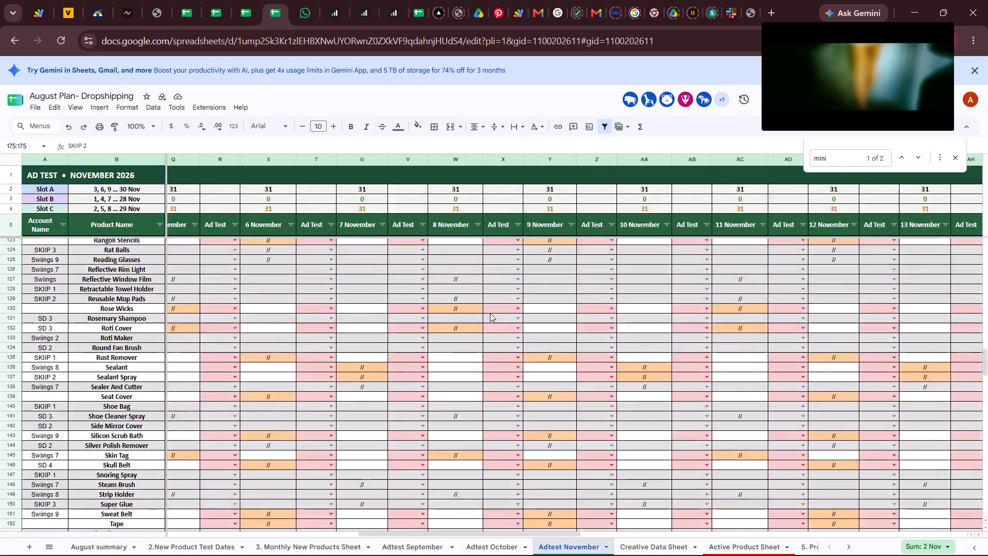
{"action": "scroll", "coordinate": [490, 313], "scroll_direction": "down", "scroll_amount": 2}
{"action": "scroll", "coordinate": [490, 313], "scroll_direction": "right", "scroll_amount": 6}
{"action": "scroll", "coordinate": [490, 313], "scroll_direction": "up", "scroll_amount": 7}
{"action": "scroll", "coordinate": [490, 313], "scroll_direction": "right", "scroll_amount": 2}
{"action": "scroll", "coordinate": [490, 313], "scroll_direction": "left", "scroll_amount": 1}
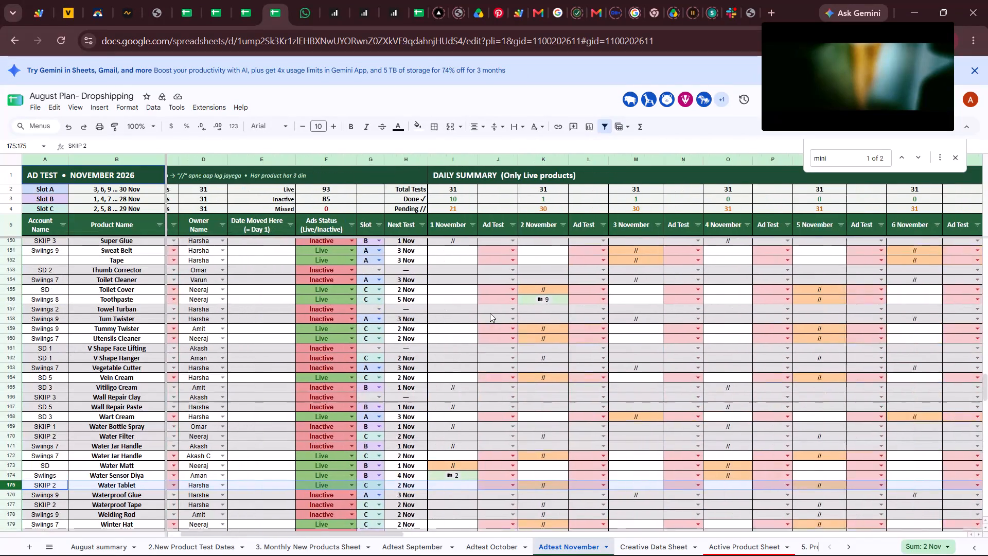
{"action": "scroll", "coordinate": [490, 313], "scroll_direction": "left", "scroll_amount": 1}
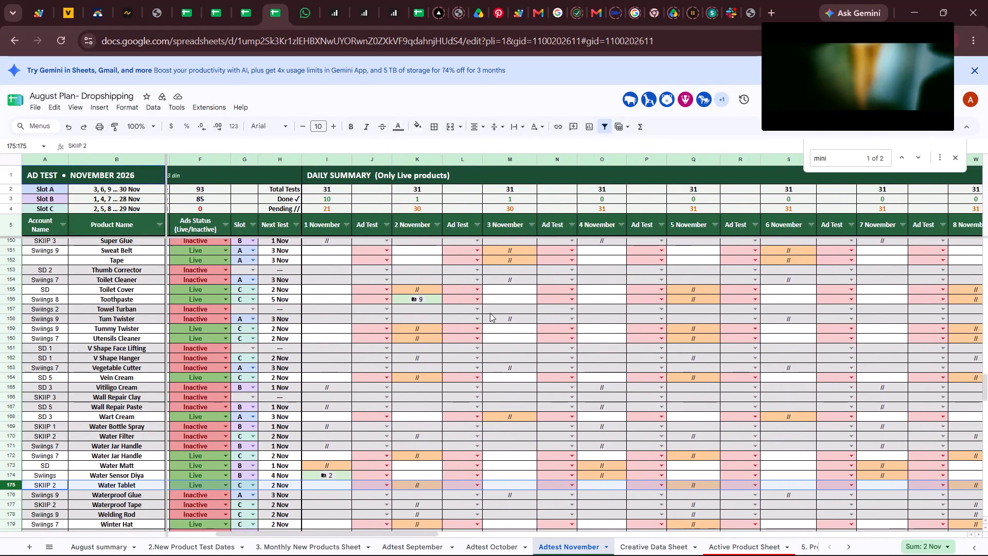
{"action": "scroll", "coordinate": [490, 313], "scroll_direction": "left", "scroll_amount": 1}
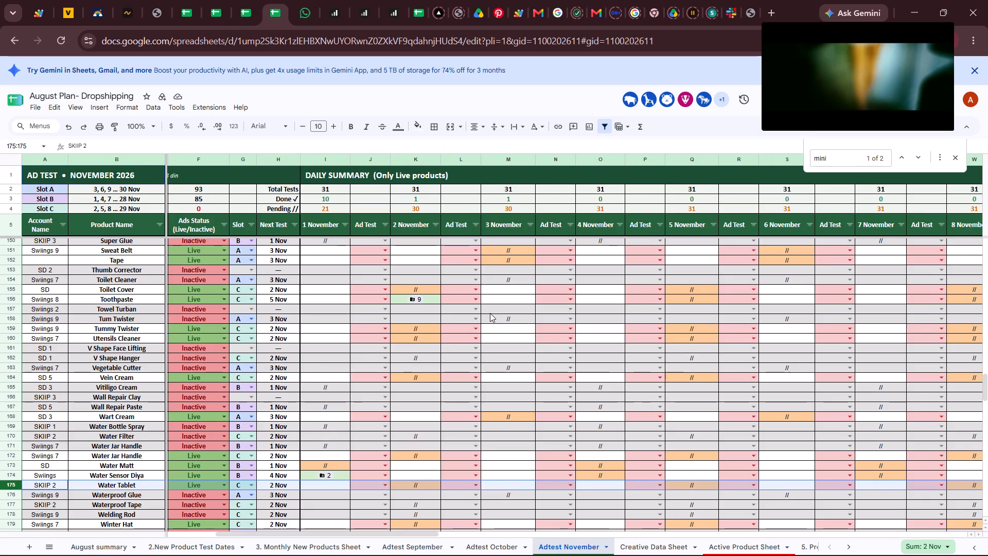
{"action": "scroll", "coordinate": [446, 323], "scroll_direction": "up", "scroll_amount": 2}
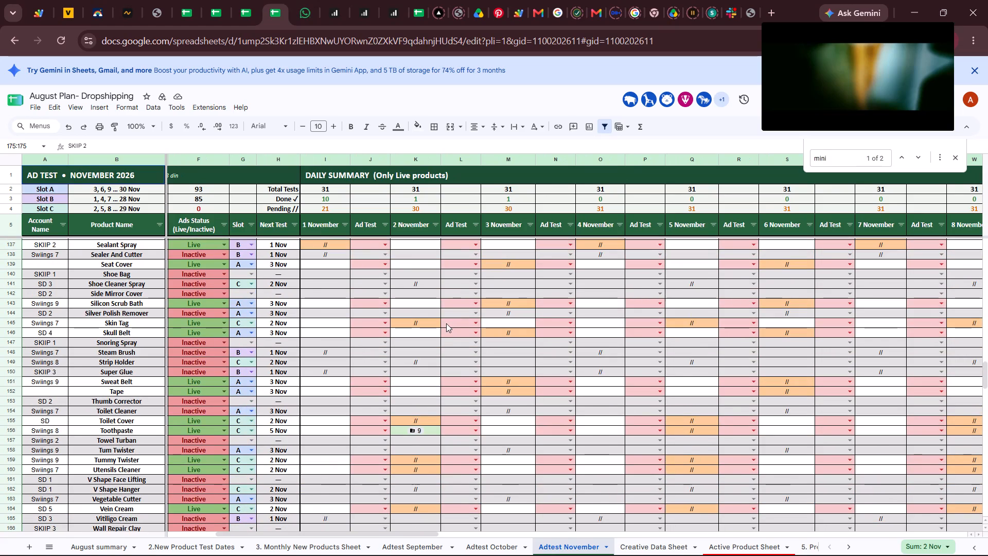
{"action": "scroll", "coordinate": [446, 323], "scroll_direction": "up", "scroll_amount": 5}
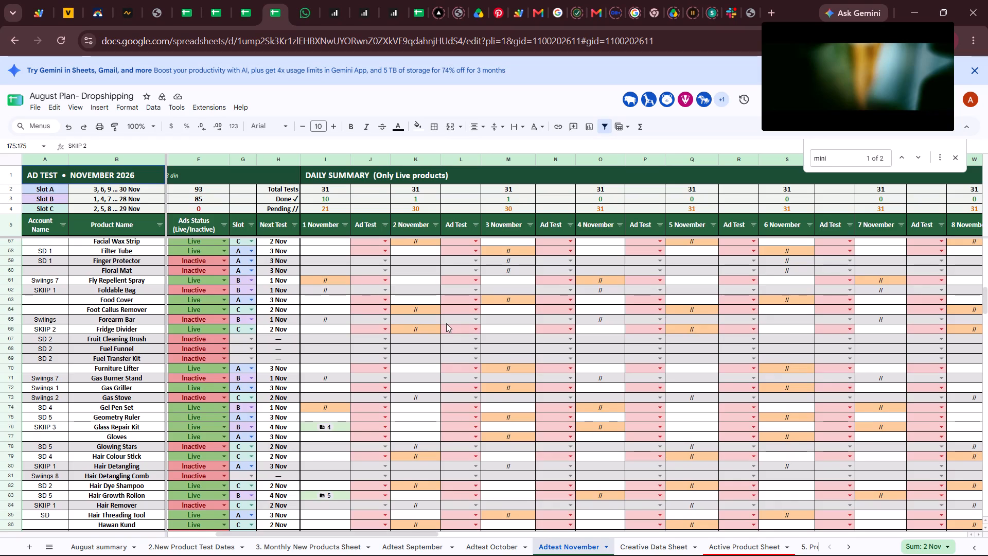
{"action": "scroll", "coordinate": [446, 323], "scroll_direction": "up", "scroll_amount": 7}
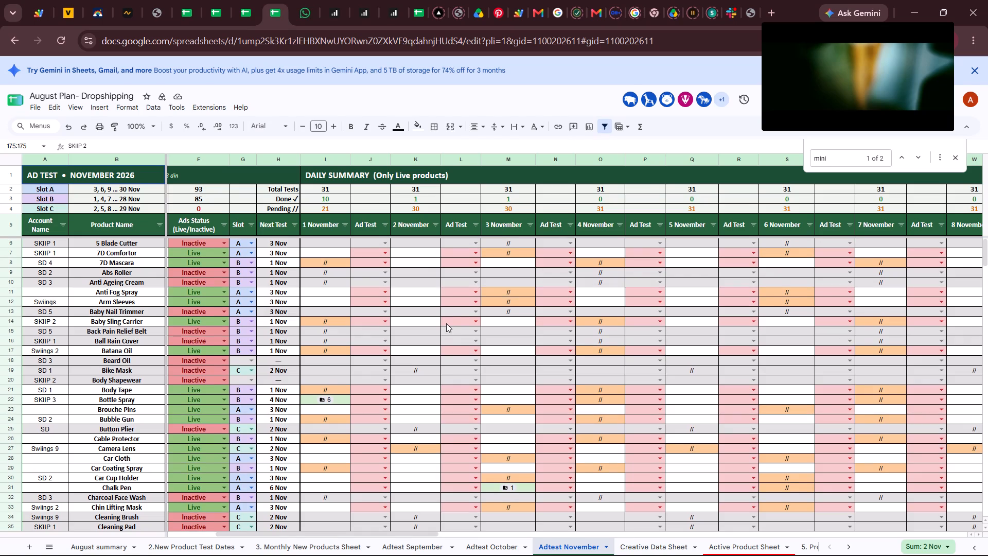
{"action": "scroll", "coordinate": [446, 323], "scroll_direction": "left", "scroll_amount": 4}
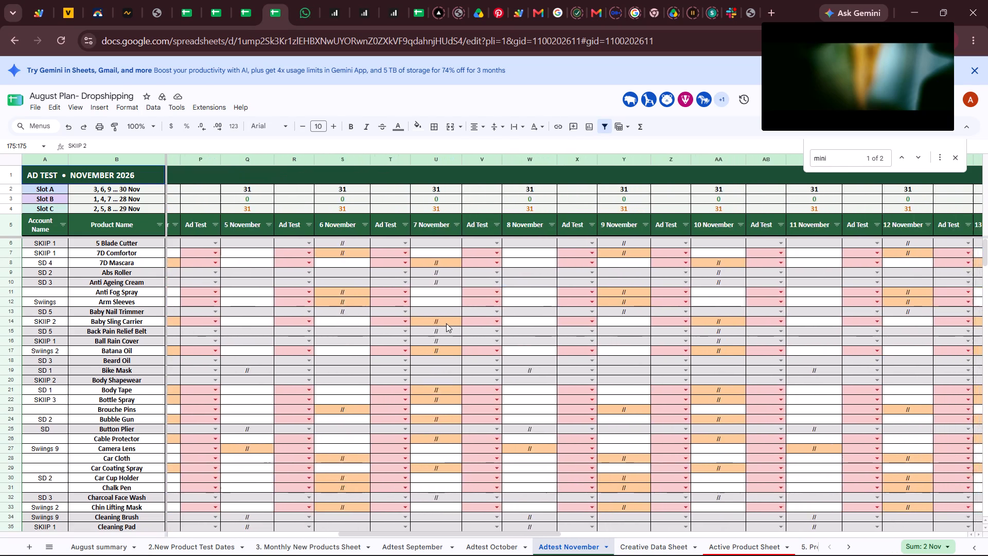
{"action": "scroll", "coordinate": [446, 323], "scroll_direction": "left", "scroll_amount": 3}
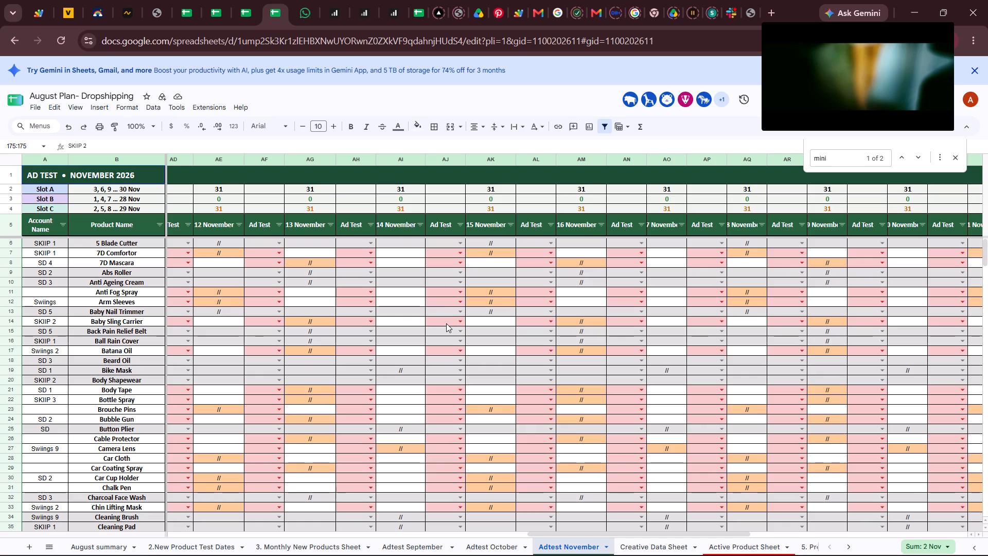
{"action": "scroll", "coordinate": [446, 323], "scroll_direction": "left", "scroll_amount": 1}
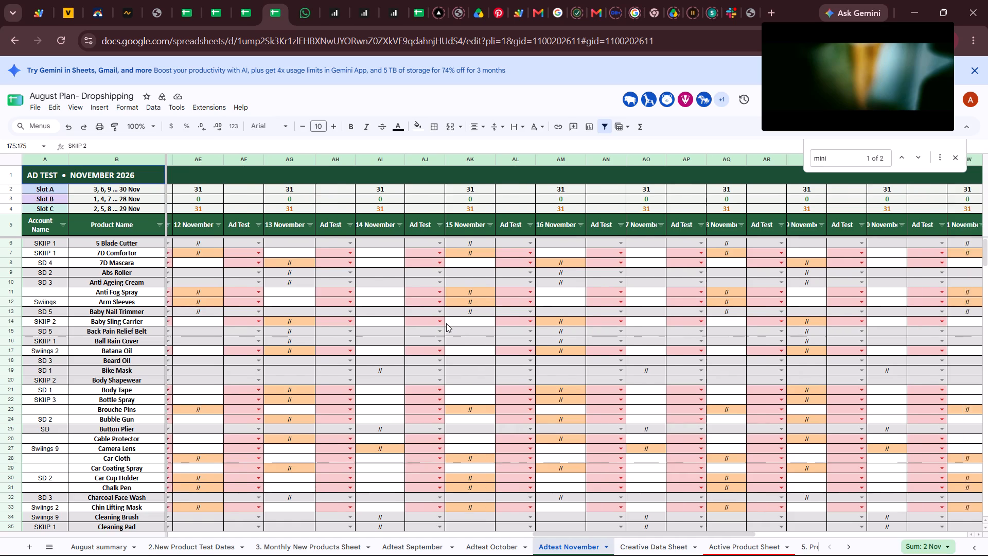
Review the scheduled test dates for the first products in Adtest November, from 1 November through the end of the month.
{"action": "scroll", "coordinate": [446, 323], "scroll_direction": "left", "scroll_amount": 12}
{"action": "scroll", "coordinate": [446, 323], "scroll_direction": "right", "scroll_amount": 6}
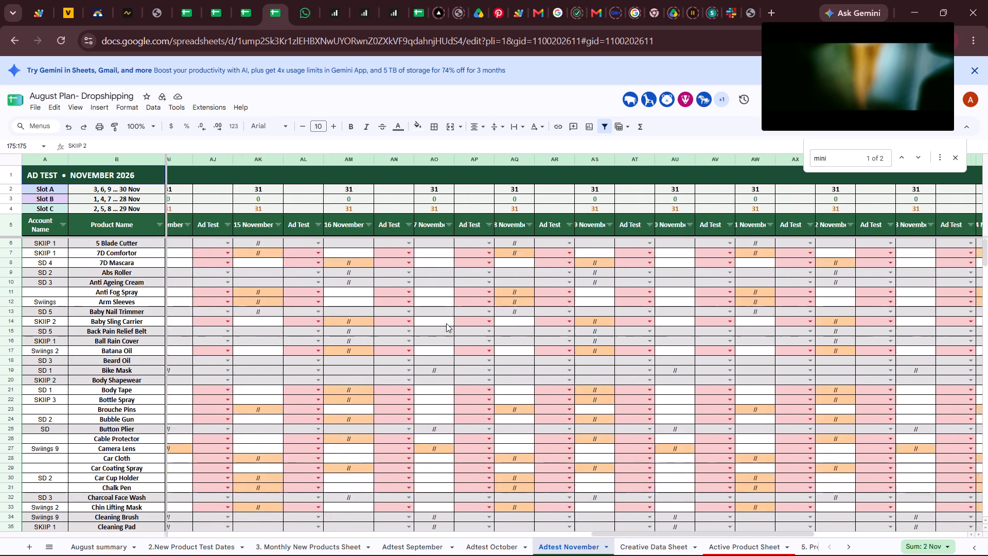
{"action": "scroll", "coordinate": [446, 323], "scroll_direction": "right", "scroll_amount": 10}
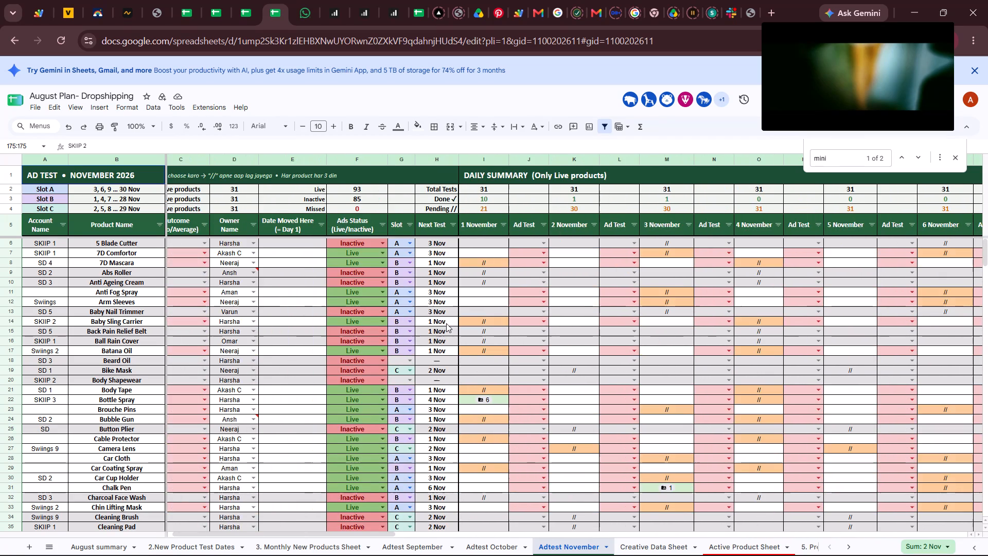
{"action": "scroll", "coordinate": [446, 323], "scroll_direction": "down", "scroll_amount": 4}
{"action": "scroll", "coordinate": [446, 323], "scroll_direction": "up", "scroll_amount": 7}
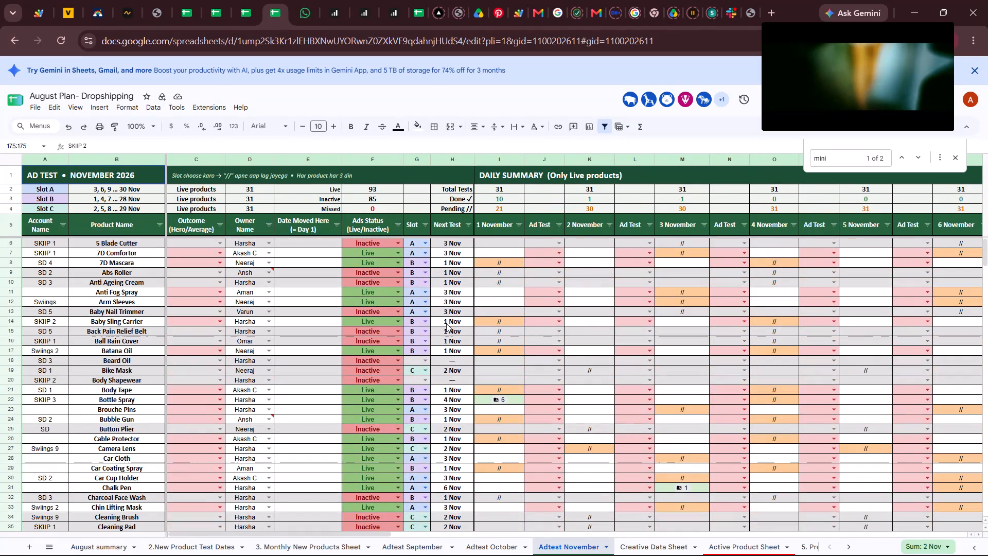
{"action": "scroll", "coordinate": [446, 323], "scroll_direction": "up", "scroll_amount": 3}
{"action": "scroll", "coordinate": [446, 323], "scroll_direction": "left", "scroll_amount": 4}
{"action": "scroll", "coordinate": [446, 323], "scroll_direction": "up", "scroll_amount": 1}
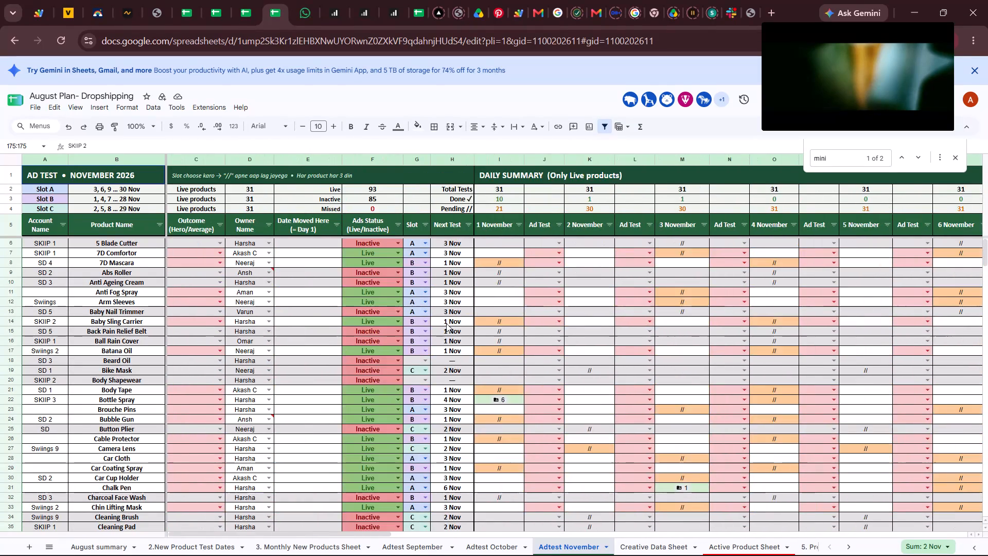
{"action": "scroll", "coordinate": [446, 323], "scroll_direction": "left", "scroll_amount": 19}
{"action": "scroll", "coordinate": [446, 323], "scroll_direction": "right", "scroll_amount": 6}
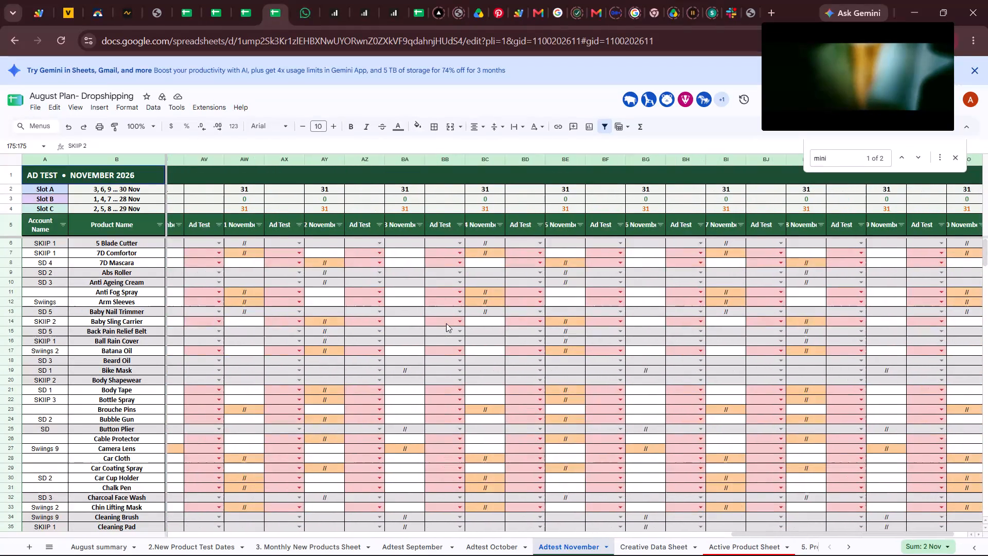
{"action": "scroll", "coordinate": [446, 323], "scroll_direction": "right", "scroll_amount": 5}
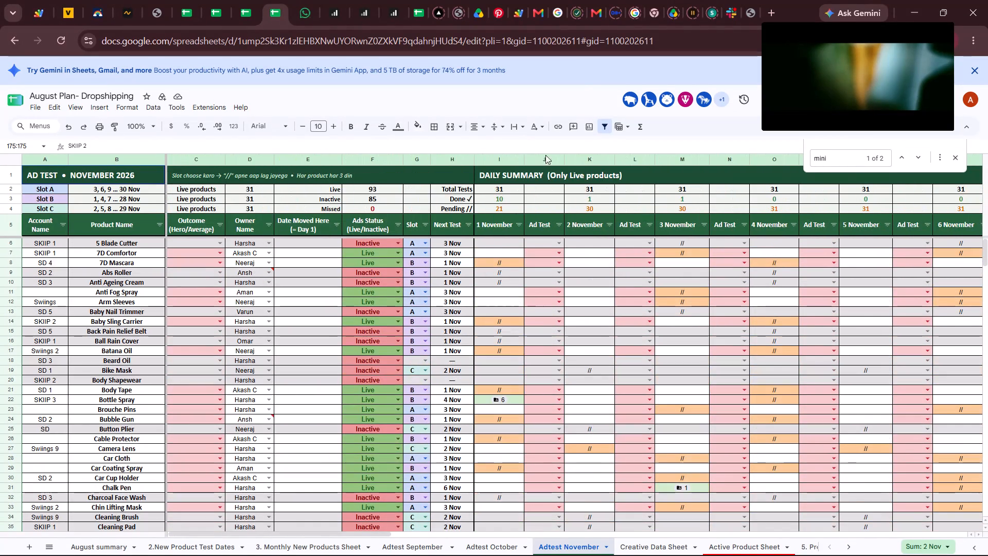
Remove the filter from the Adtest November sheet.
{"action": "left_click", "coordinate": [605, 121]}
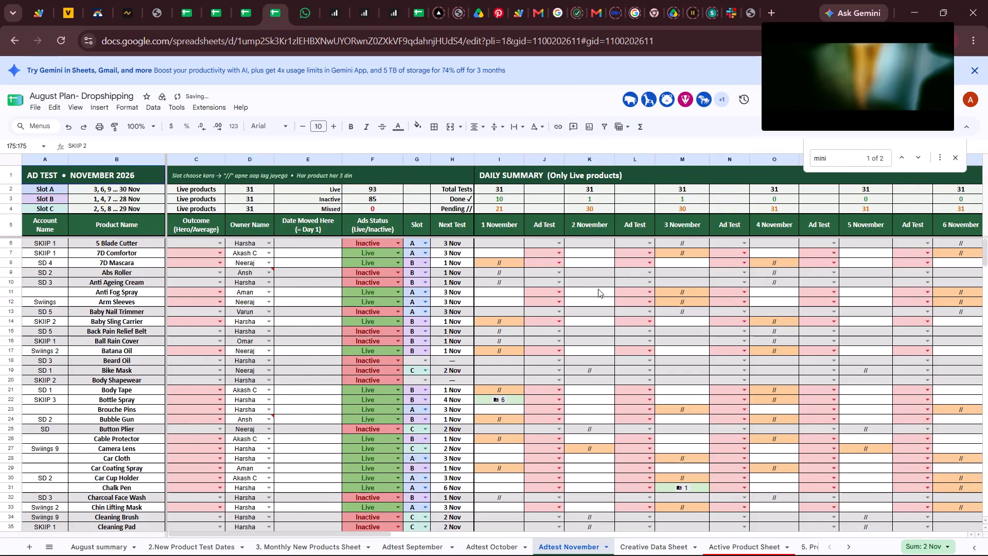
Look through Adtest November's unfiltered product list, including the empty rows at its end, and the scheduled test dates.
{"action": "scroll", "coordinate": [598, 289], "scroll_direction": "left", "scroll_amount": 14}
{"action": "scroll", "coordinate": [598, 289], "scroll_direction": "right", "scroll_amount": 5}
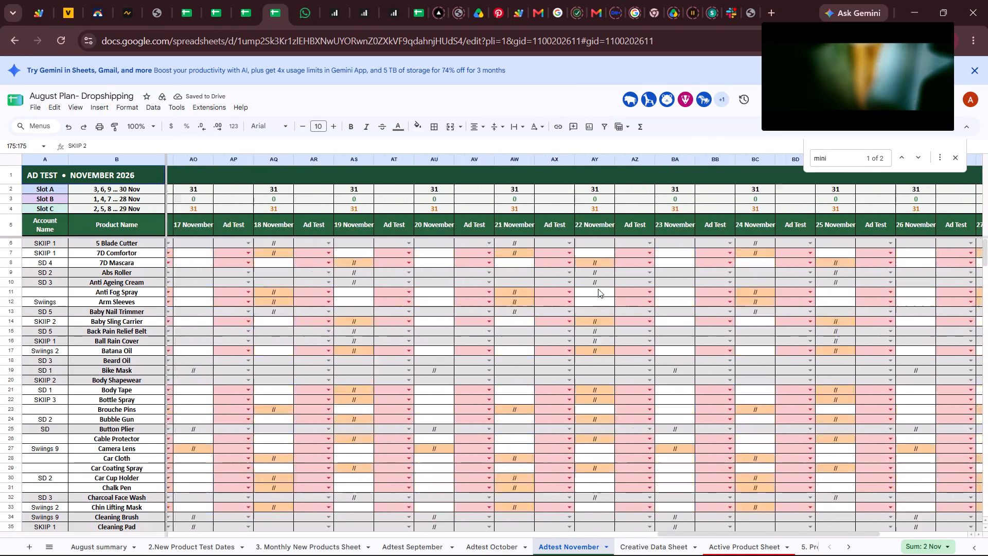
{"action": "scroll", "coordinate": [598, 289], "scroll_direction": "right", "scroll_amount": 9}
{"action": "scroll", "coordinate": [598, 289], "scroll_direction": "down", "scroll_amount": 8}
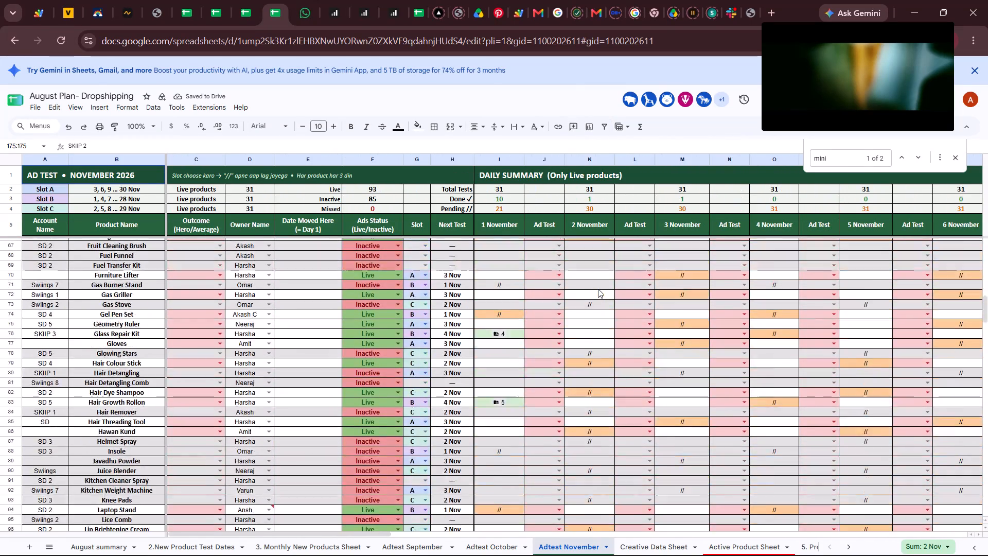
{"action": "scroll", "coordinate": [598, 289], "scroll_direction": "down", "scroll_amount": 2}
{"action": "scroll", "coordinate": [598, 289], "scroll_direction": "up", "scroll_amount": 3}
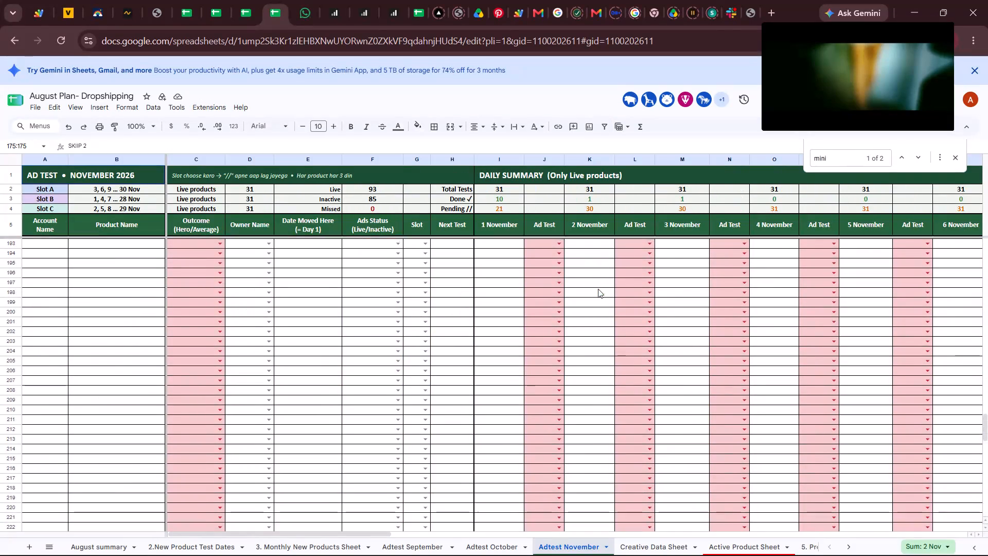
{"action": "scroll", "coordinate": [598, 289], "scroll_direction": "up", "scroll_amount": 1}
{"action": "scroll", "coordinate": [598, 289], "scroll_direction": "down", "scroll_amount": 1}
{"action": "scroll", "coordinate": [598, 289], "scroll_direction": "up", "scroll_amount": 6}
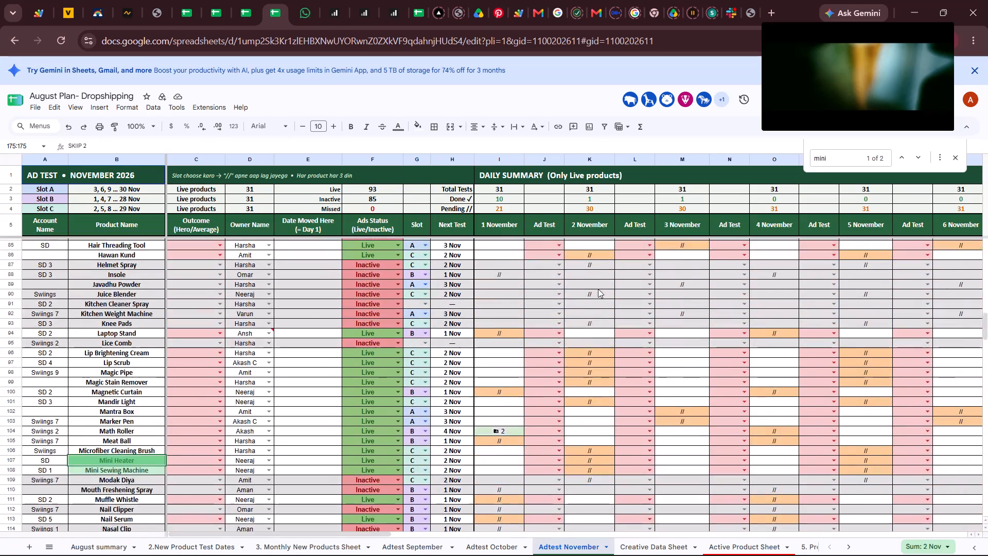
{"action": "scroll", "coordinate": [598, 289], "scroll_direction": "up", "scroll_amount": 4}
{"action": "scroll", "coordinate": [598, 289], "scroll_direction": "left", "scroll_amount": 4}
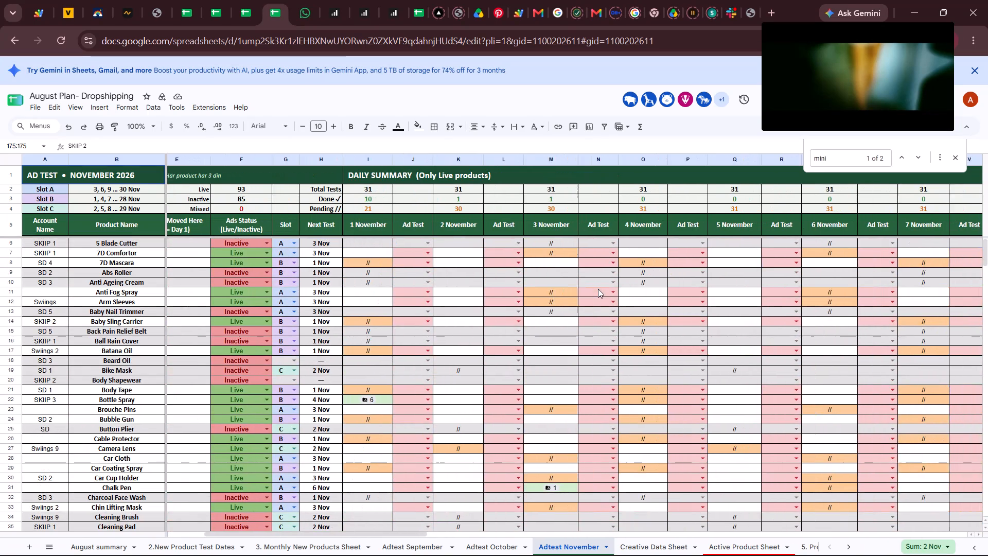
{"action": "scroll", "coordinate": [598, 289], "scroll_direction": "left", "scroll_amount": 1}
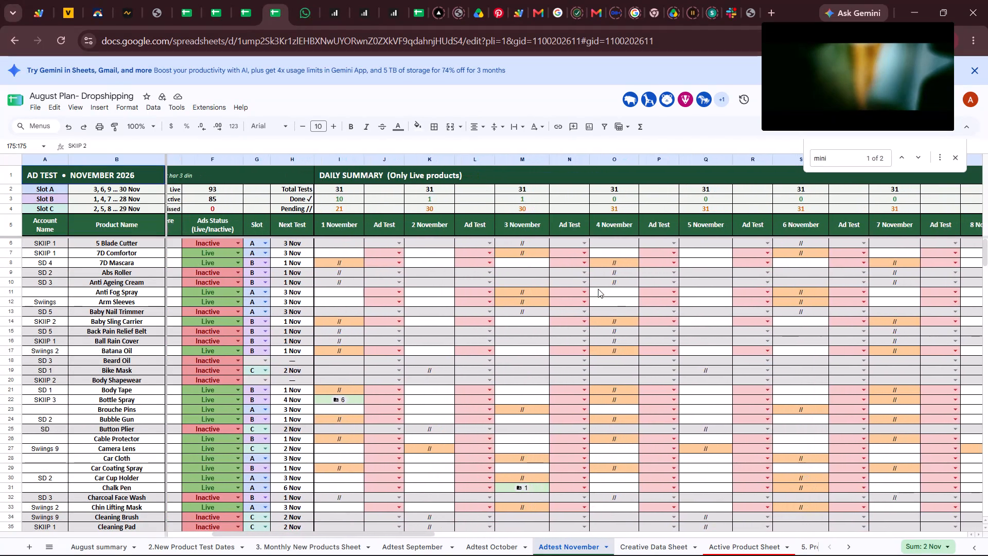
{"action": "scroll", "coordinate": [598, 289], "scroll_direction": "left", "scroll_amount": 1}
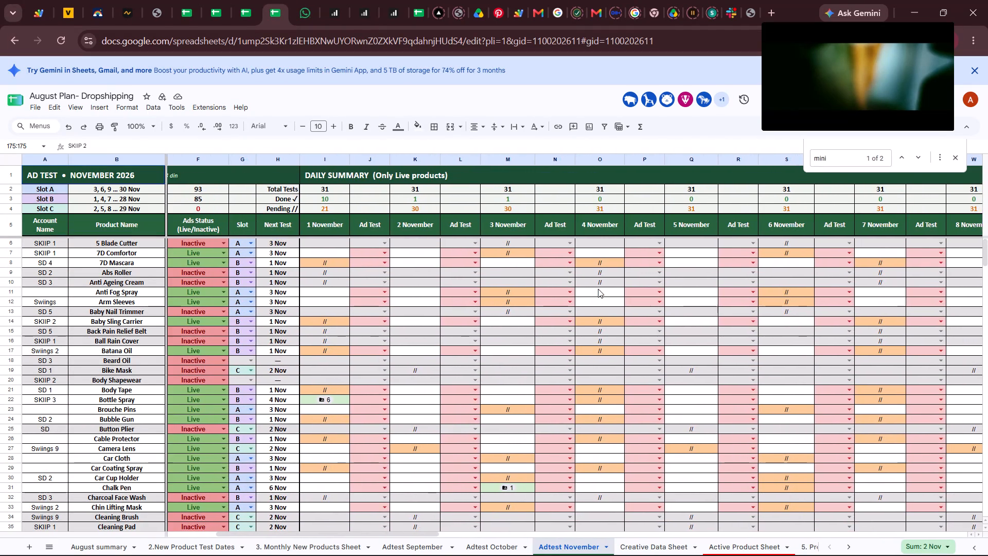
{"action": "scroll", "coordinate": [598, 289], "scroll_direction": "left", "scroll_amount": 1}
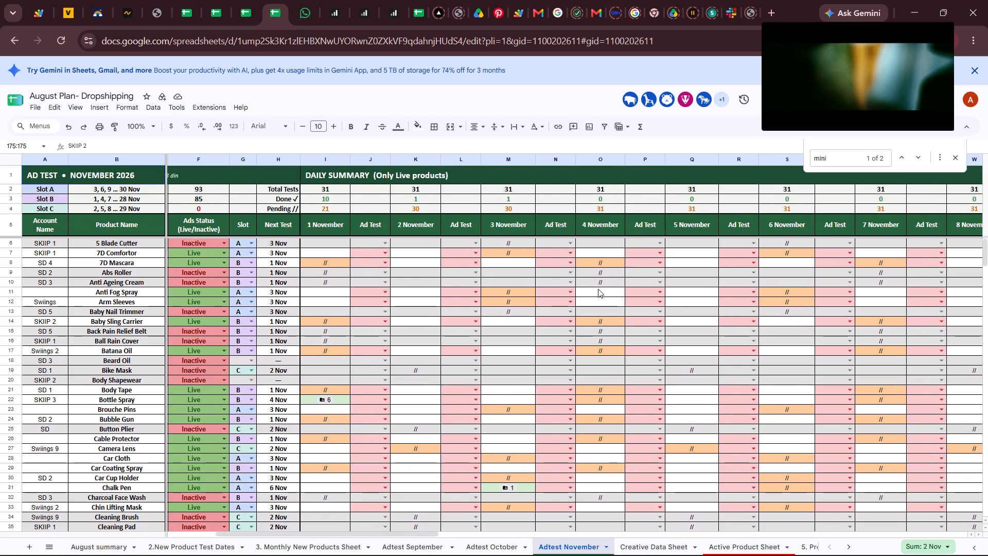
{"action": "scroll", "coordinate": [598, 289], "scroll_direction": "left", "scroll_amount": 1}
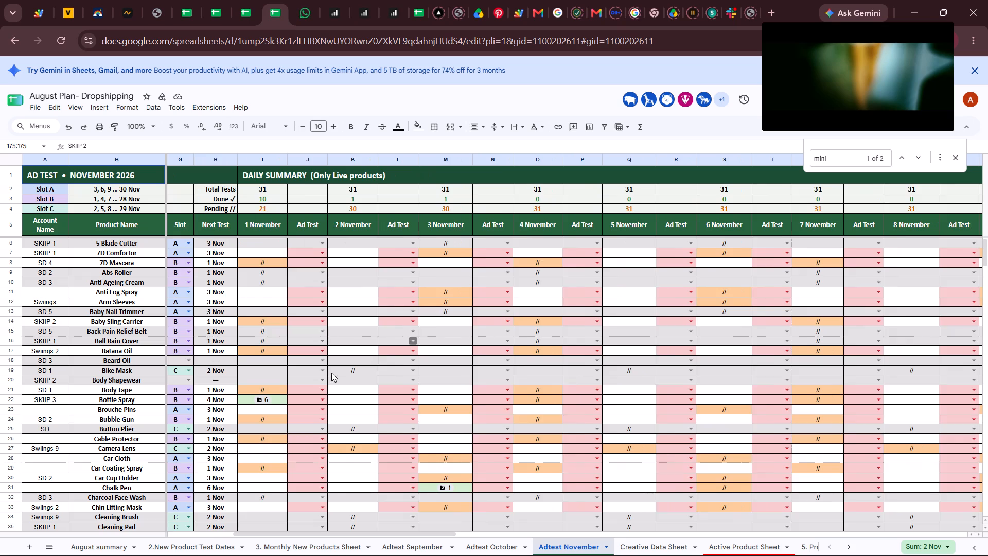
Set the ads status of Bike Mask to Live in Adtest November.
{"action": "scroll", "coordinate": [331, 373], "scroll_direction": "right", "scroll_amount": 6}
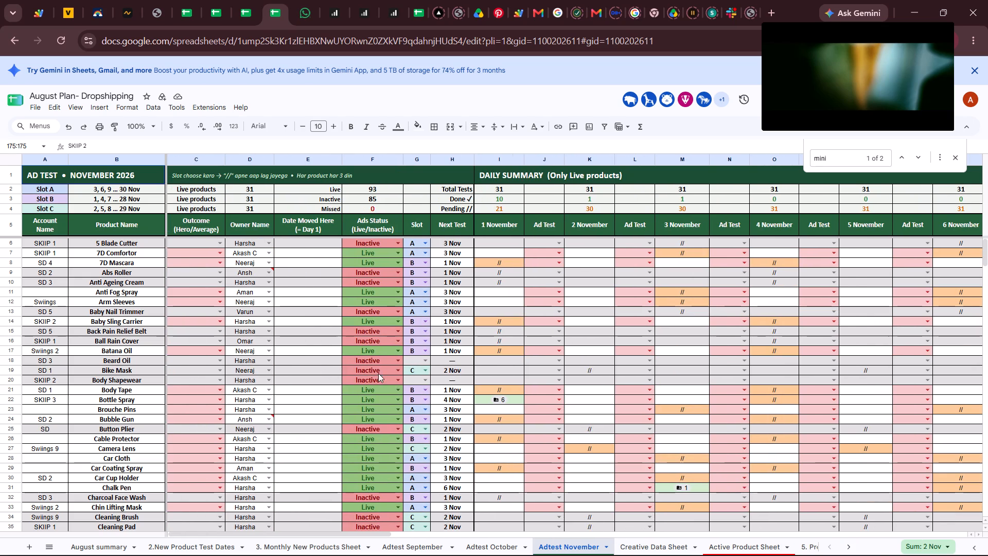
{"action": "left_click", "coordinate": [394, 370]}
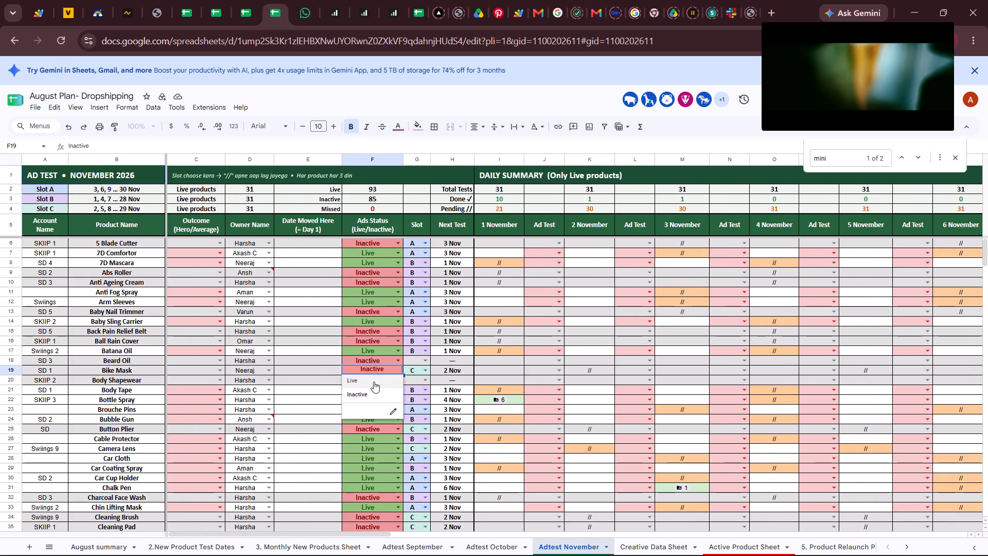
{"action": "left_click", "coordinate": [374, 381]}
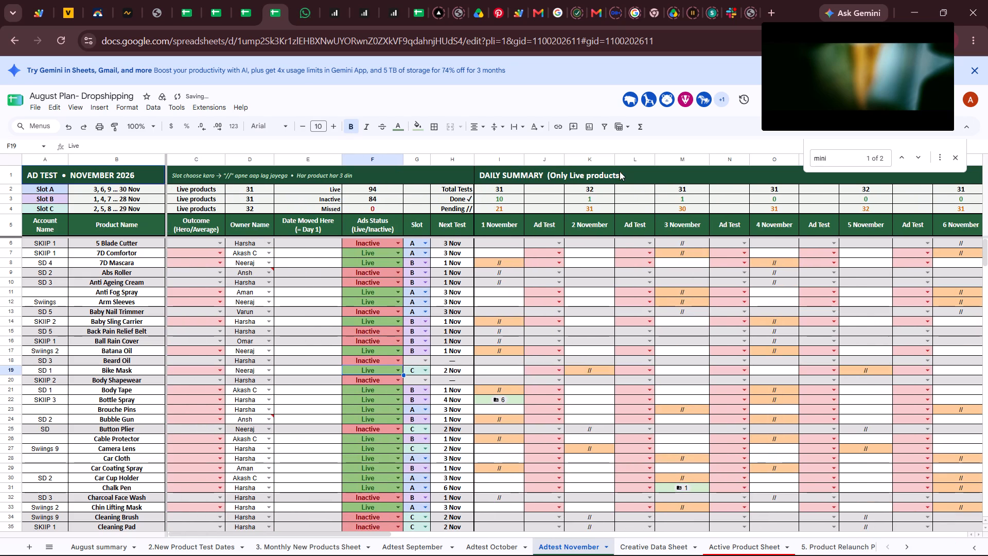
Recheck the row 923 entry in Creative Data and search the Adtest October sheet for "bike".
{"action": "left_click", "coordinate": [249, 1]}
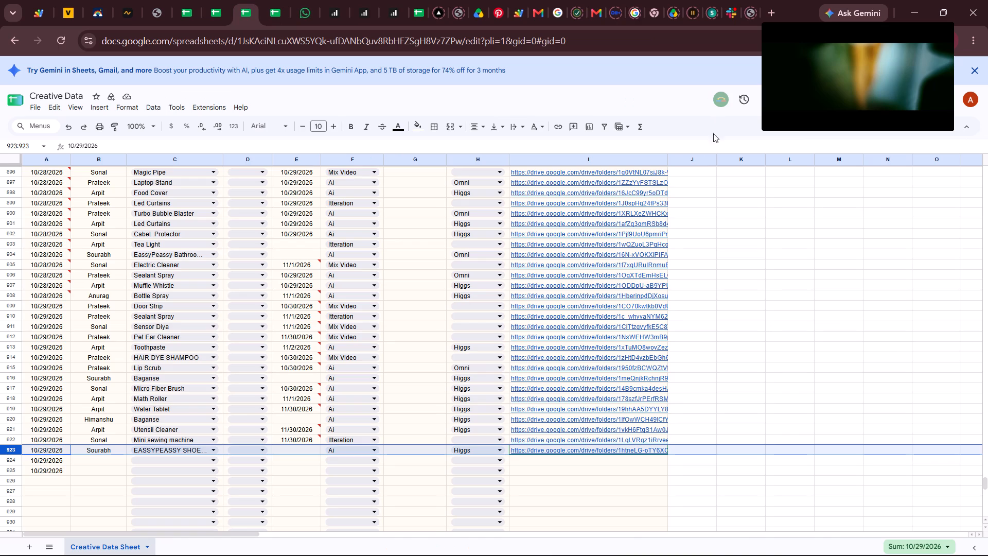
{"action": "left_click", "coordinate": [287, 1]}
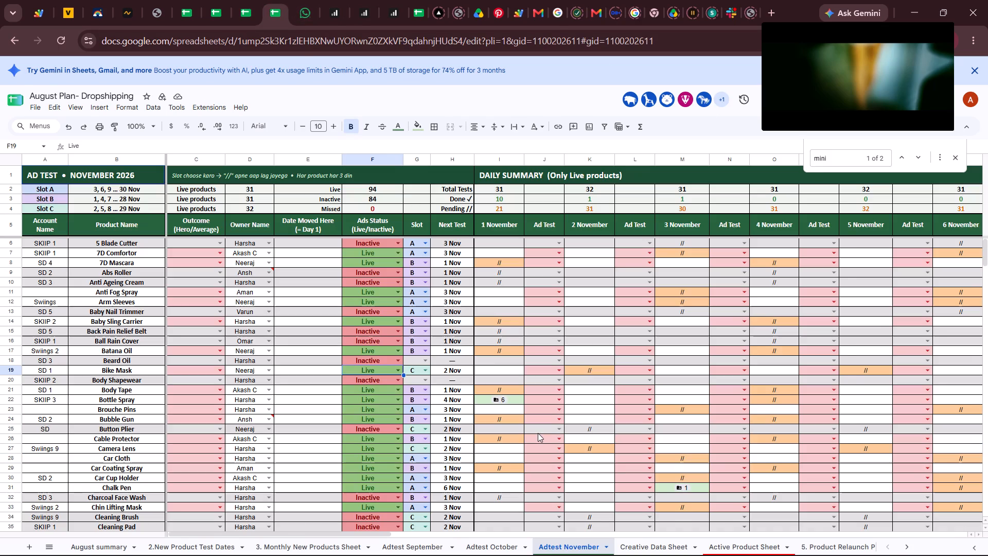
{"action": "left_click", "coordinate": [492, 545]}
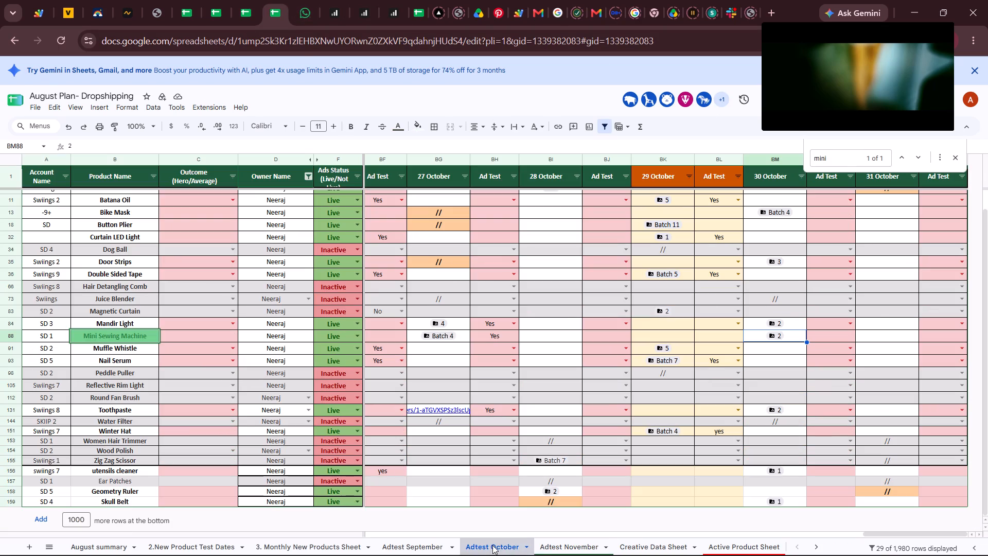
{"action": "triple_click", "coordinate": [837, 162]}
{"action": "key", "text": "BackSpace"}
{"action": "type", "text": "bike"}
Examine Bike Mask's ad test entries in Adtest October, from mid-October through 31 October.
{"action": "scroll", "coordinate": [601, 197], "scroll_direction": "up", "scroll_amount": 1}
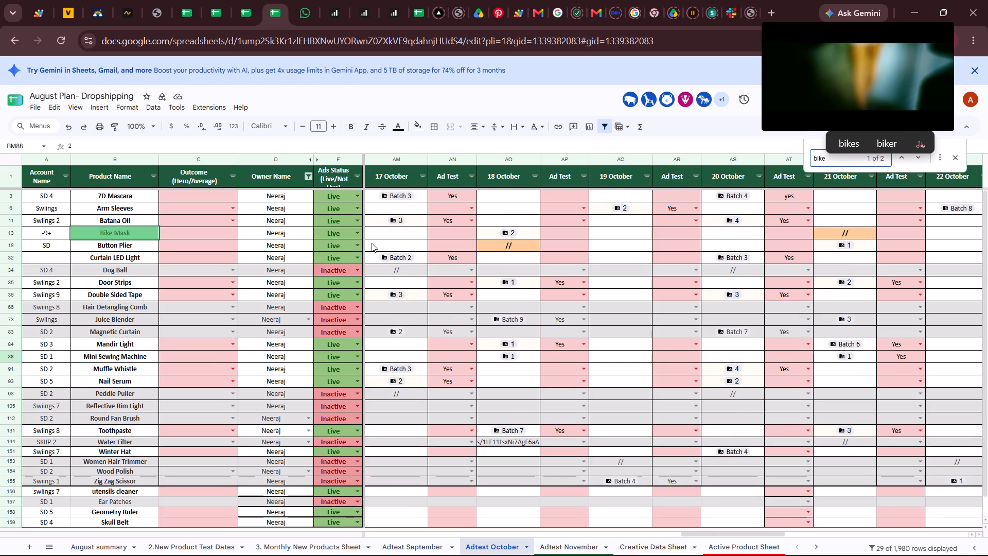
{"action": "scroll", "coordinate": [339, 240], "scroll_direction": "up", "scroll_amount": 1}
{"action": "scroll", "coordinate": [339, 240], "scroll_direction": "right", "scroll_amount": 1}
{"action": "scroll", "coordinate": [345, 242], "scroll_direction": "left", "scroll_amount": 1}
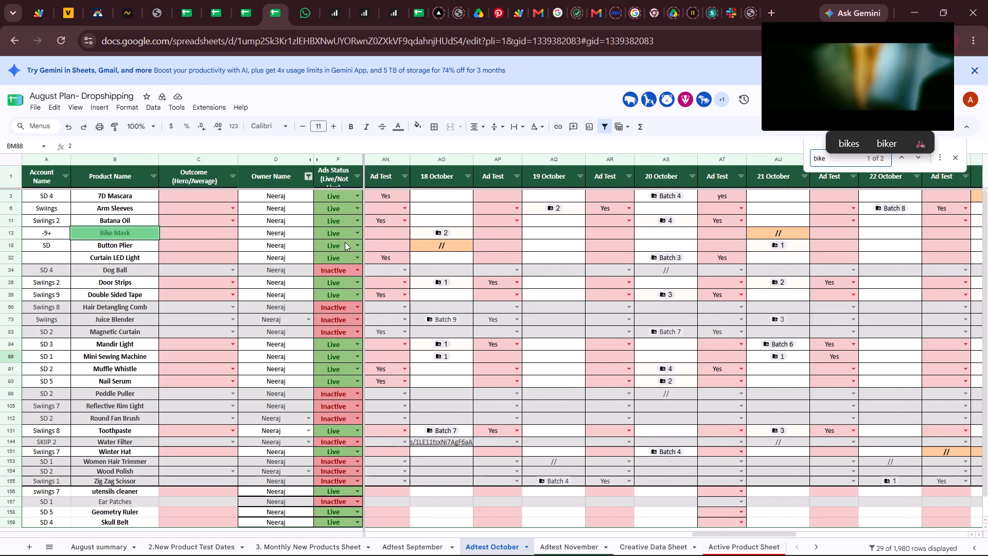
{"action": "scroll", "coordinate": [345, 242], "scroll_direction": "left", "scroll_amount": 1}
{"action": "scroll", "coordinate": [164, 257], "scroll_direction": "left", "scroll_amount": 12}
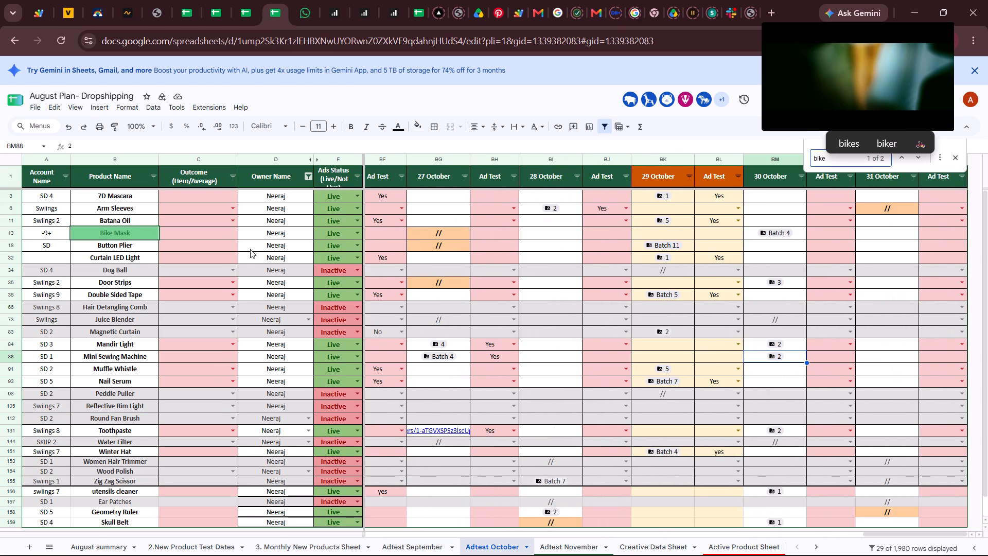
{"action": "scroll", "coordinate": [707, 245], "scroll_direction": "left", "scroll_amount": 1}
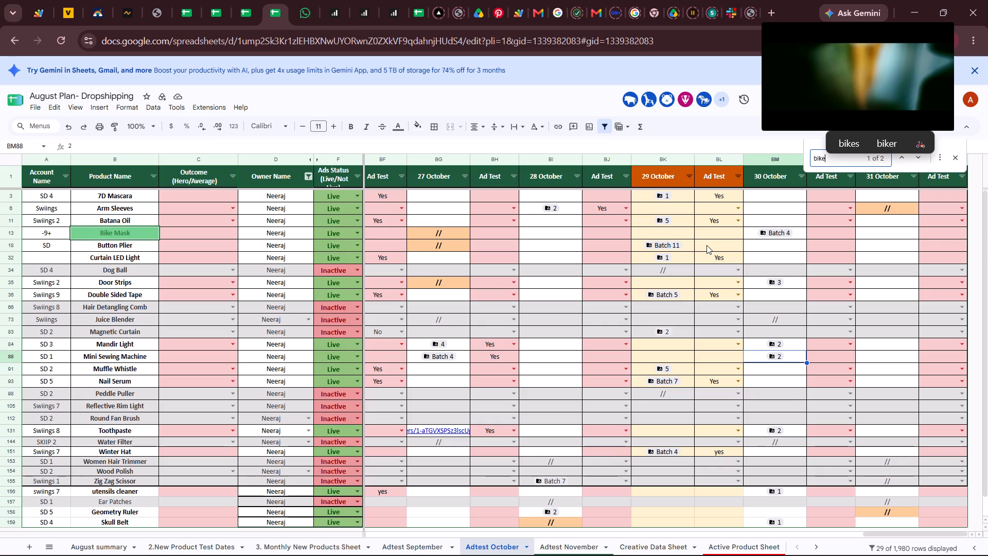
{"action": "scroll", "coordinate": [707, 245], "scroll_direction": "left", "scroll_amount": 1}
{"action": "scroll", "coordinate": [757, 239], "scroll_direction": "up", "scroll_amount": 9}
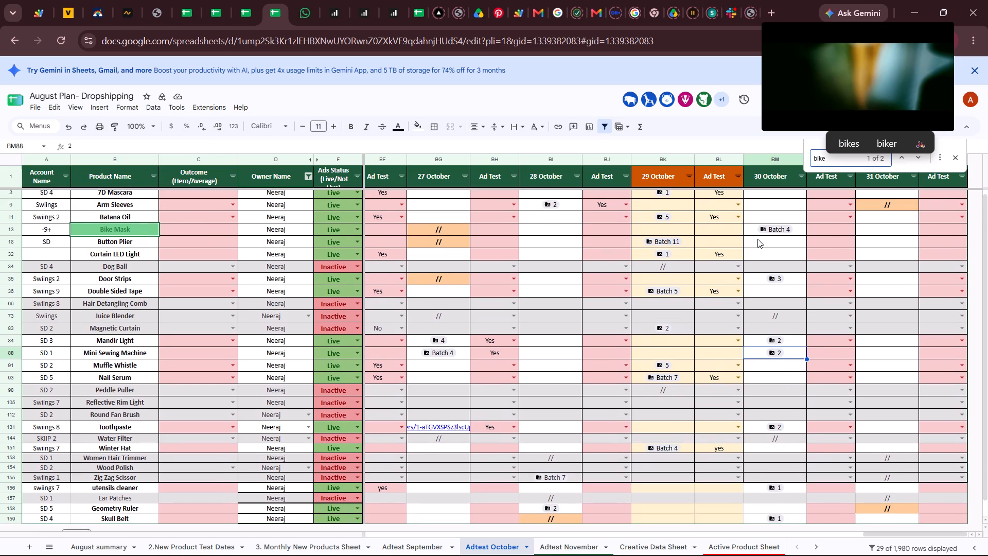
{"action": "scroll", "coordinate": [757, 239], "scroll_direction": "down", "scroll_amount": 1}
{"action": "scroll", "coordinate": [757, 239], "scroll_direction": "up", "scroll_amount": 3}
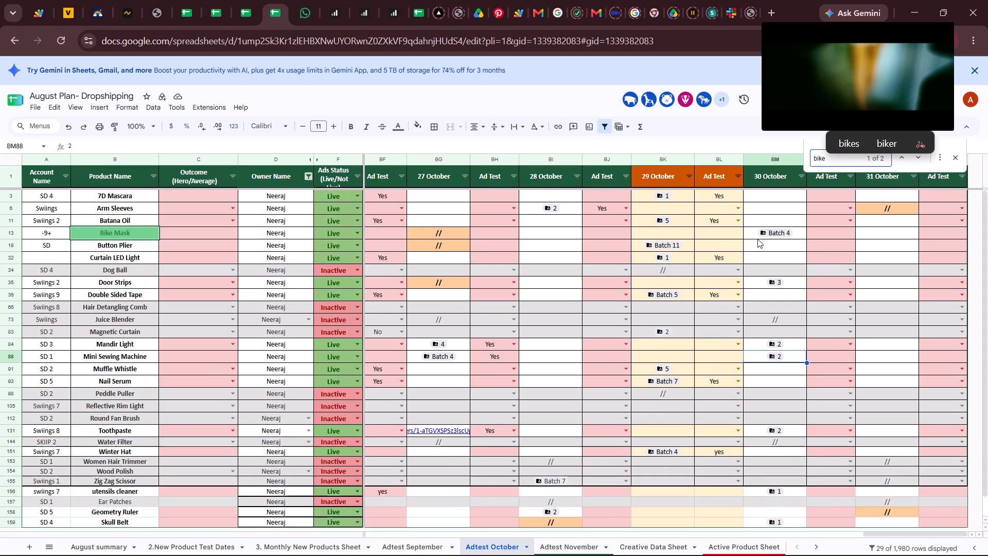